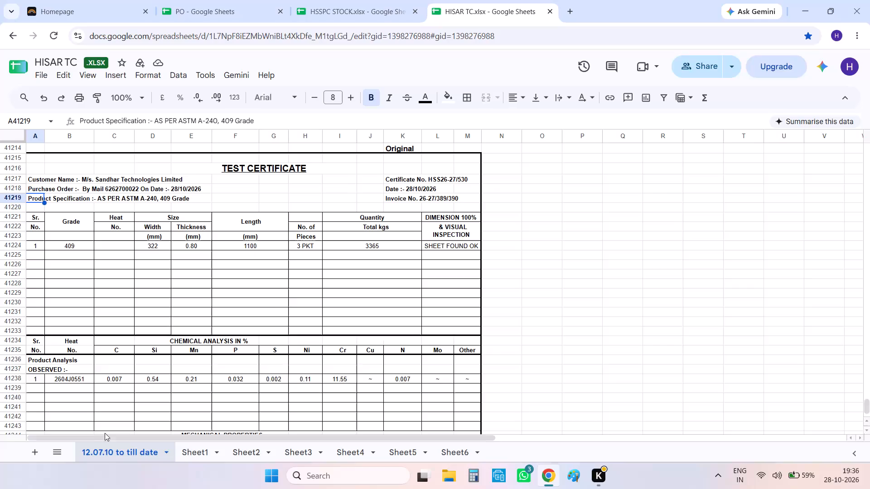
Enter heat number 2509J0550 for item 1, the grade 409 sheets, in the test certificate's size and quantity table.
left_click(117, 243)
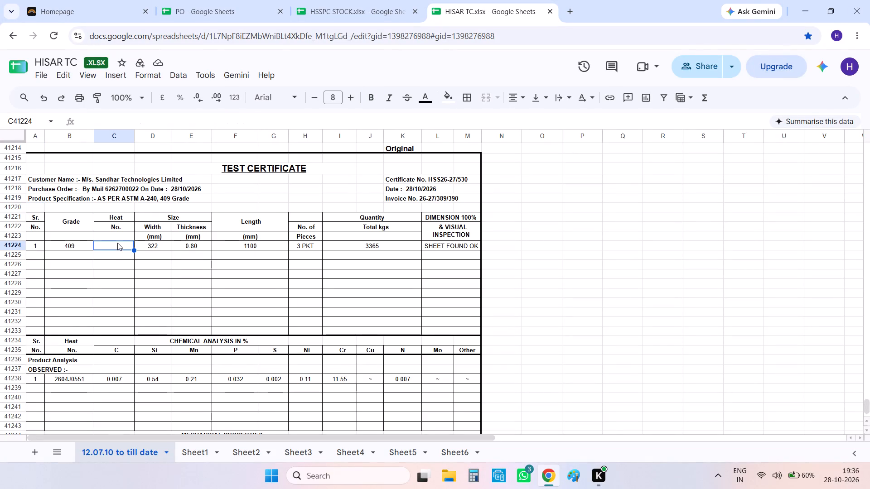
type("2509")
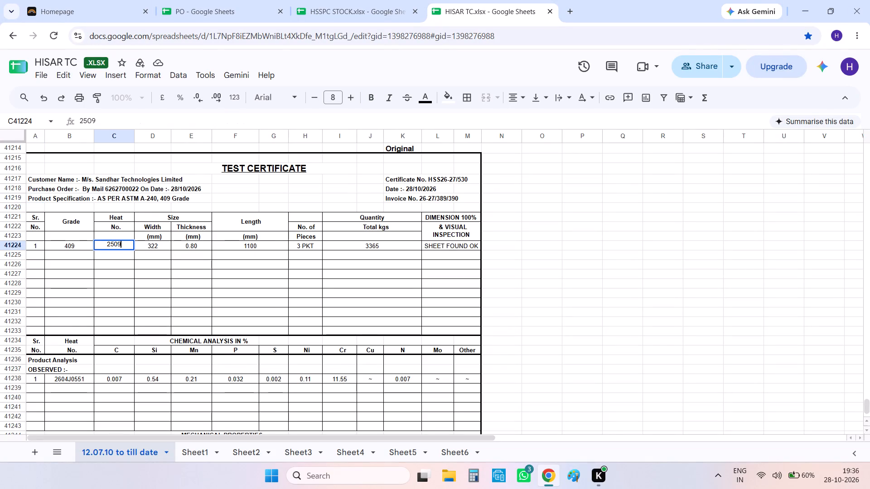
key("j")
key("BackSpace")
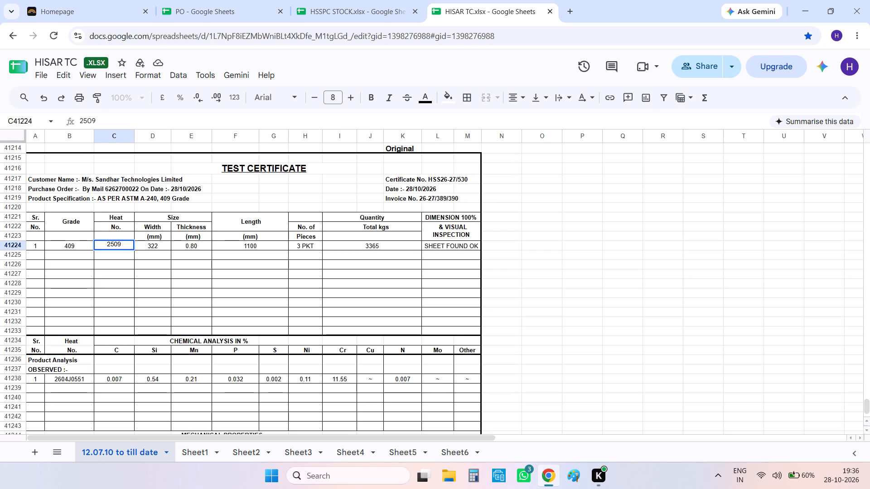
type("J055")
key("0")
key("Down")
Set the heat number of the observed row in the chemical analysis table to 2509J0550.
key("Down")
key("Down")
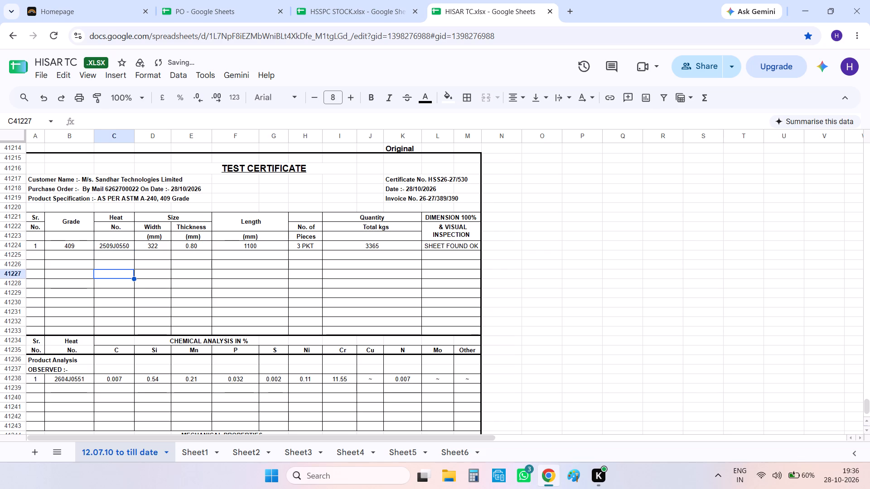
key("Down")
key("Down")
key("Down")
key("Down")
key("Down")
key("Down")
key("Down")
key("Down")
key("Down")
key("Down")
key("Down")
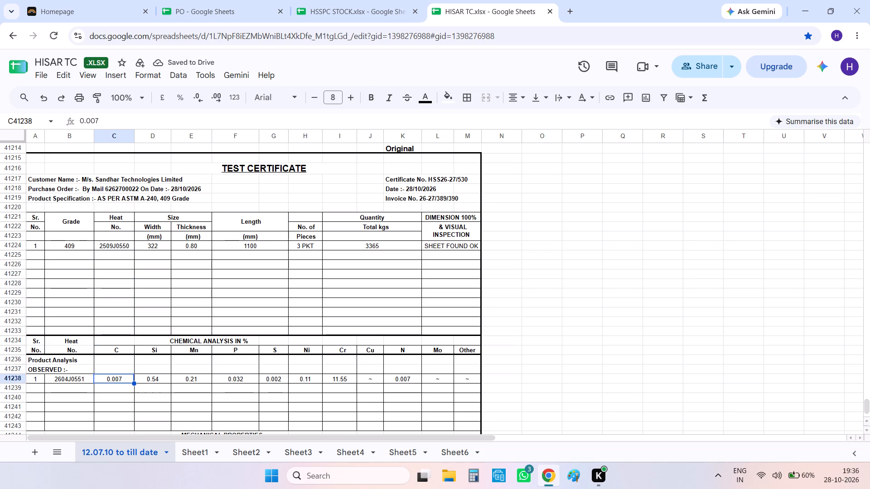
key("Left")
type("250")
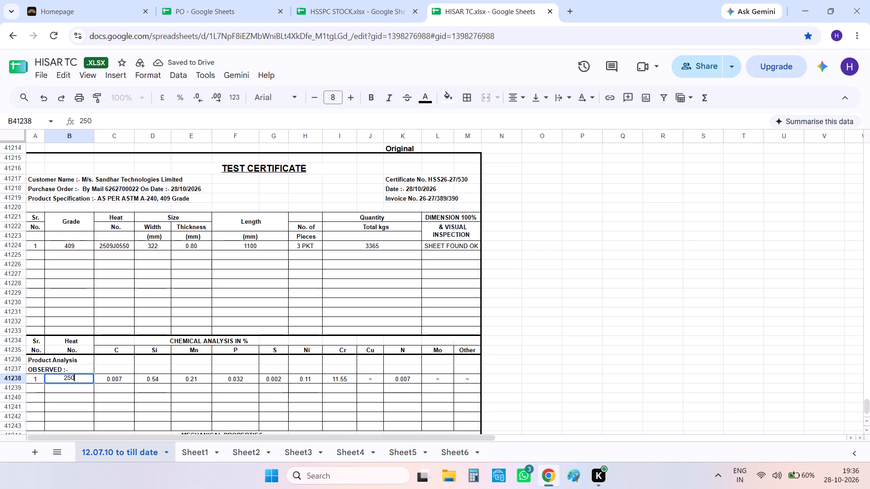
key("9")
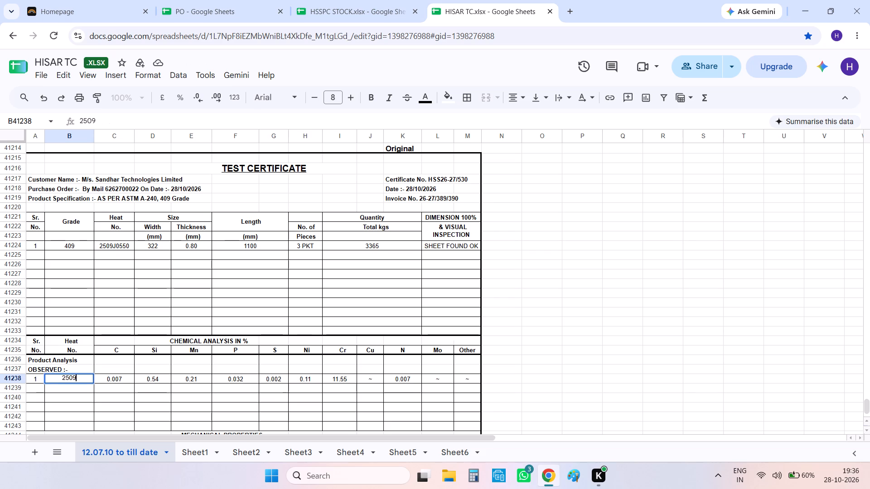
key("shift+j")
type("0550")
key("Right")
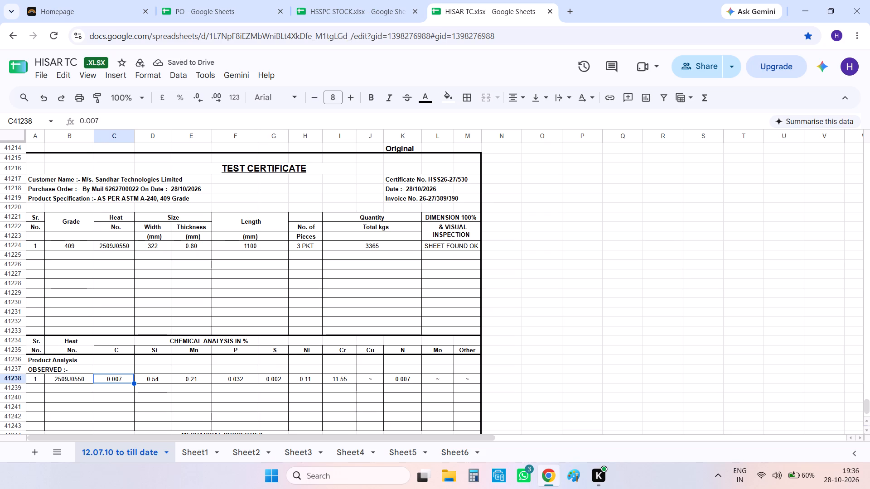
Update the observed chemical analysis with Mn 0.32, P 0.033, S 0.001, Ni 0.09, Cr 11.28 and N 0.007.
key("Right")
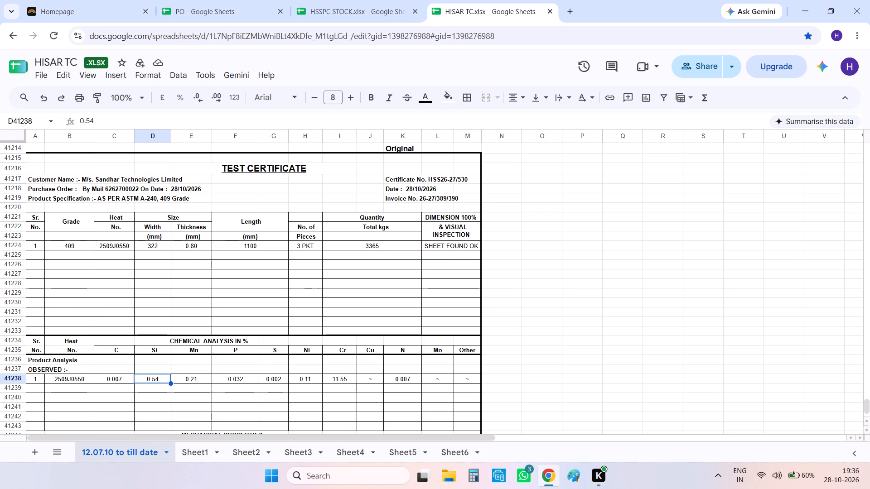
key("Right")
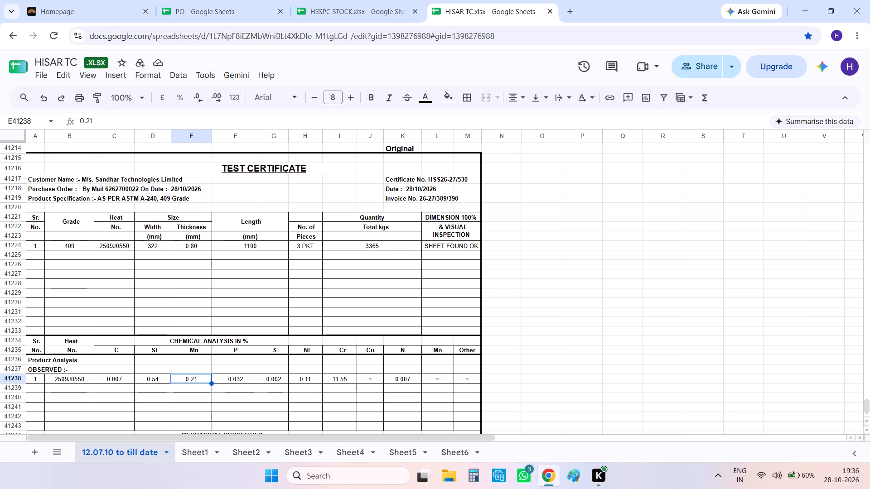
type("0.32")
key("Right")
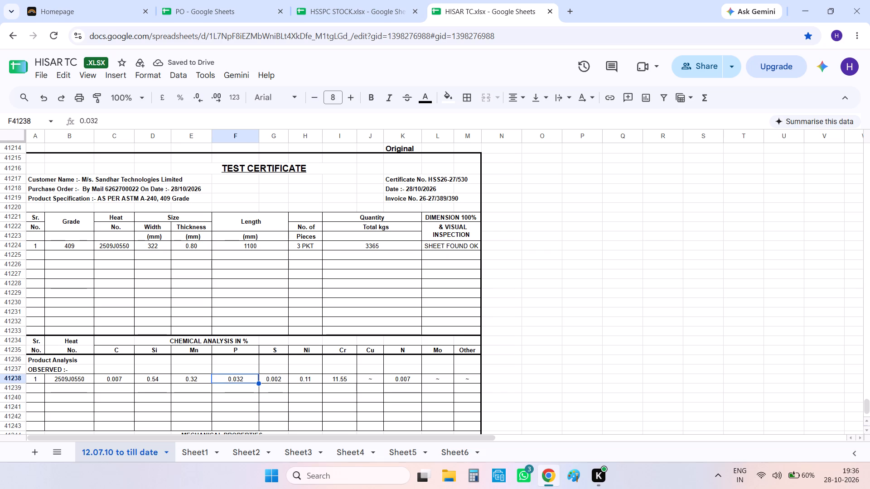
type("0.033")
key("Right")
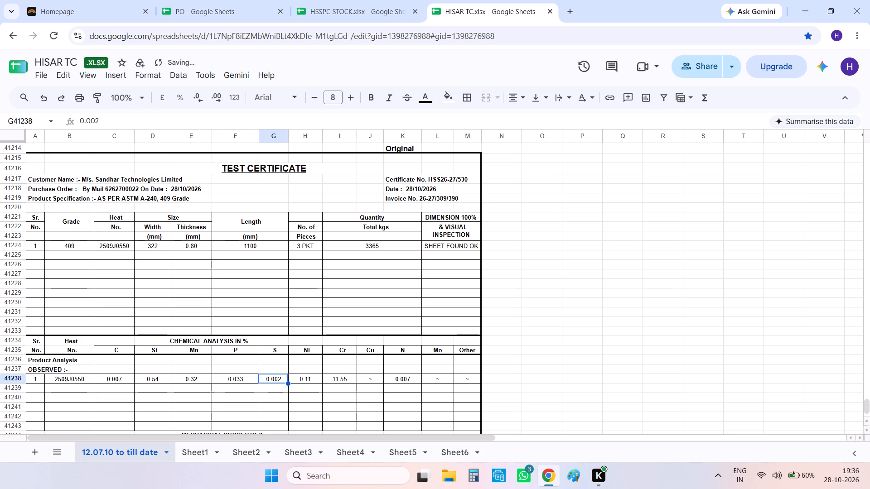
type("0.001")
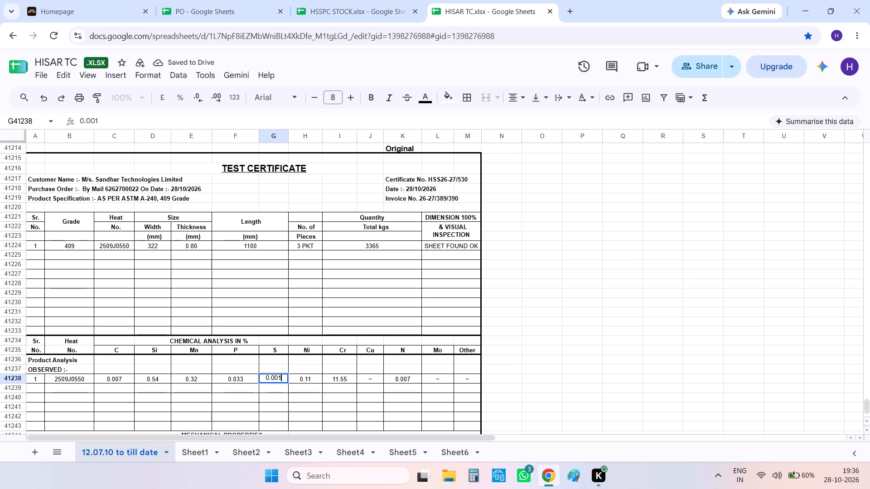
key("Right")
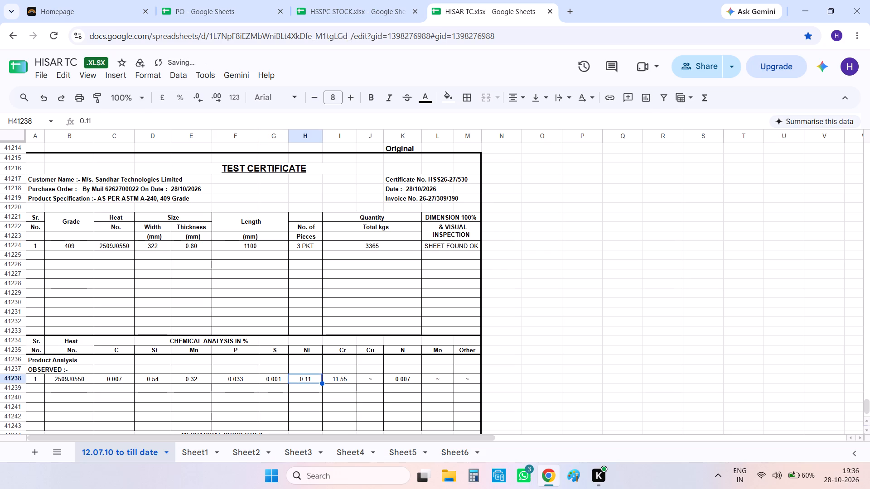
type("0.09")
key("Right")
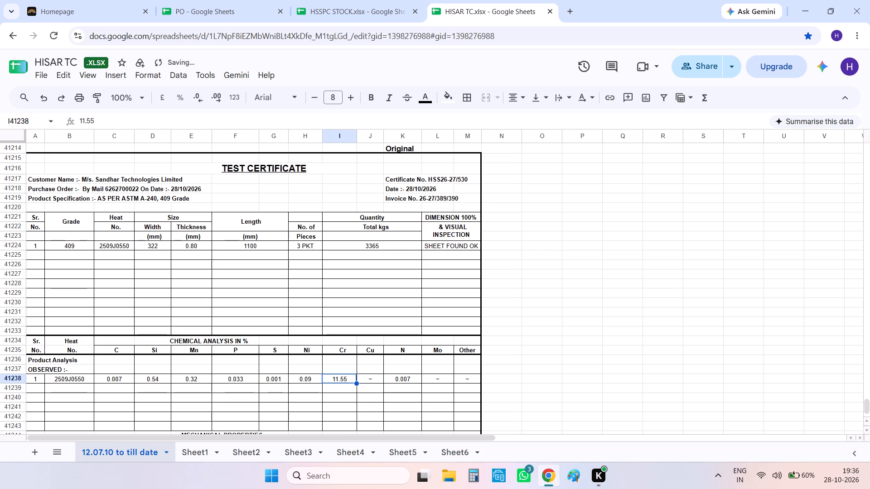
type("11.28")
key("Right")
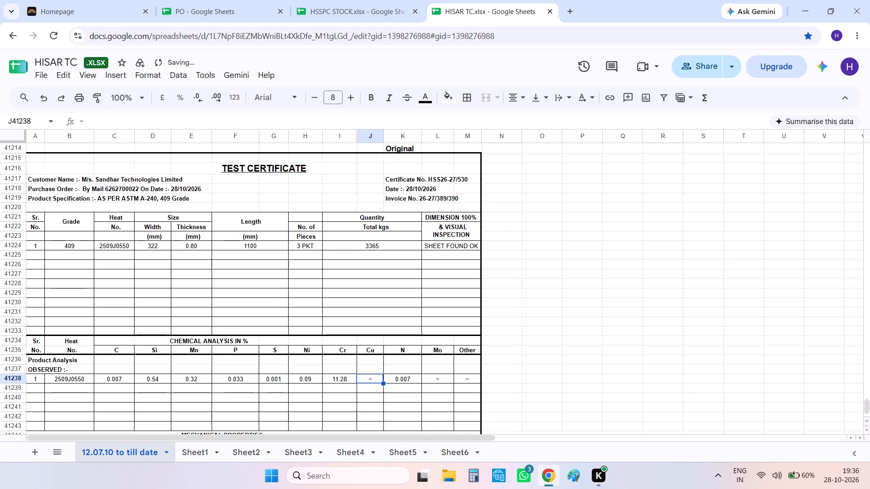
key("Right")
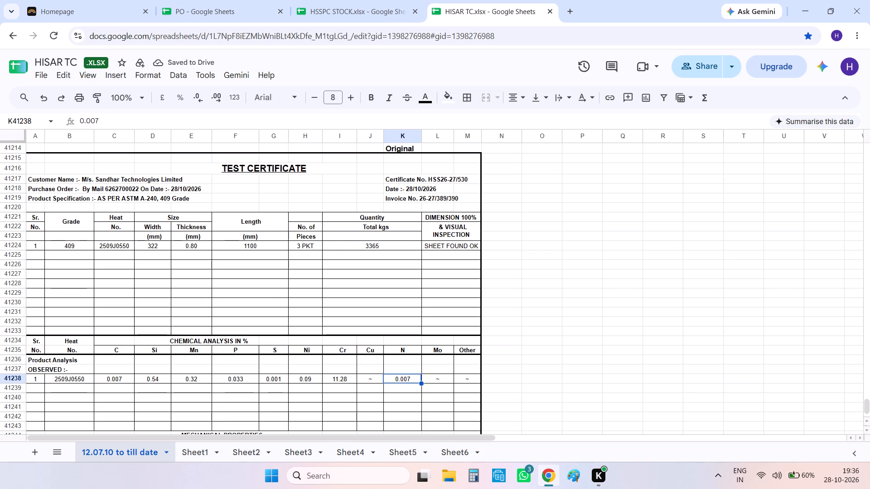
type("0.00")
key("7")
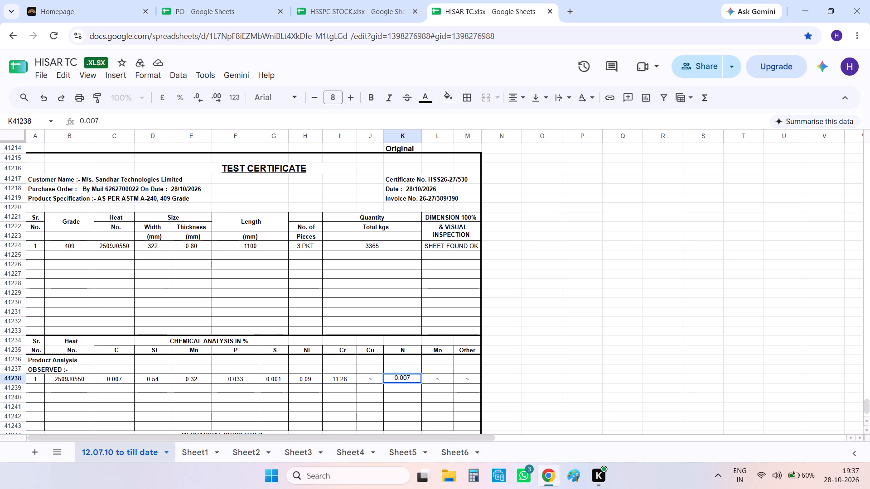
key("Right")
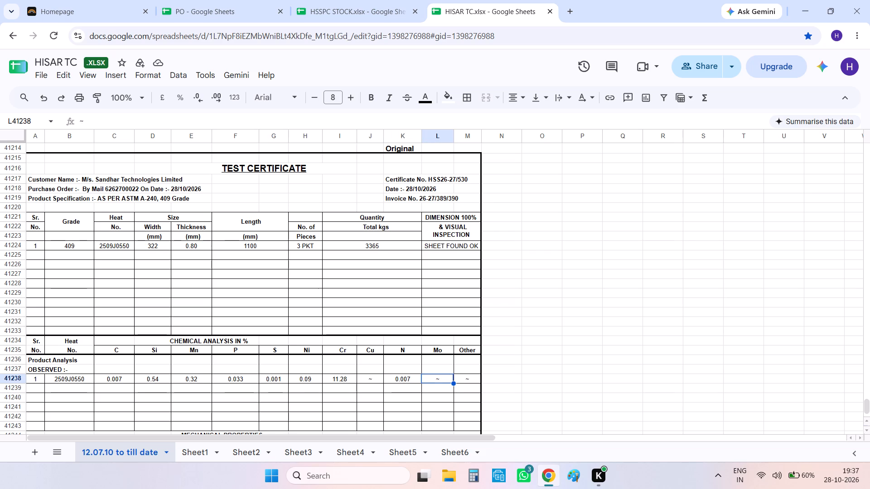
Replace item 1's dimension and visual inspection remark with "Sheets Found Ok".
key("Down")
key("Down")
key("Down")
key("Down")
key("Down")
key("Down")
key("Down")
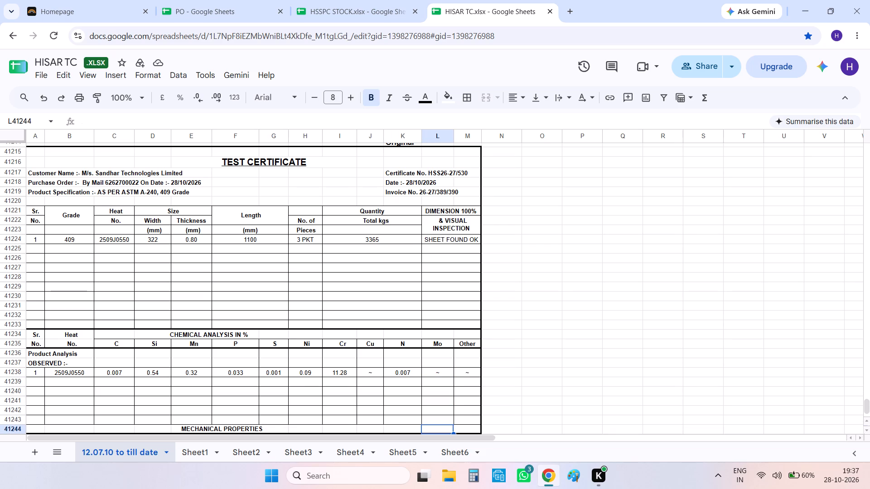
left_click(443, 230)
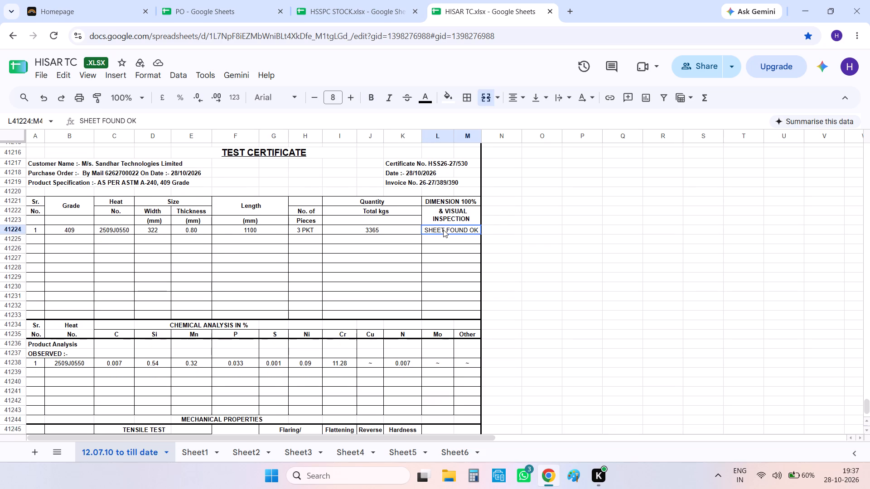
type("Sheets")
key("space")
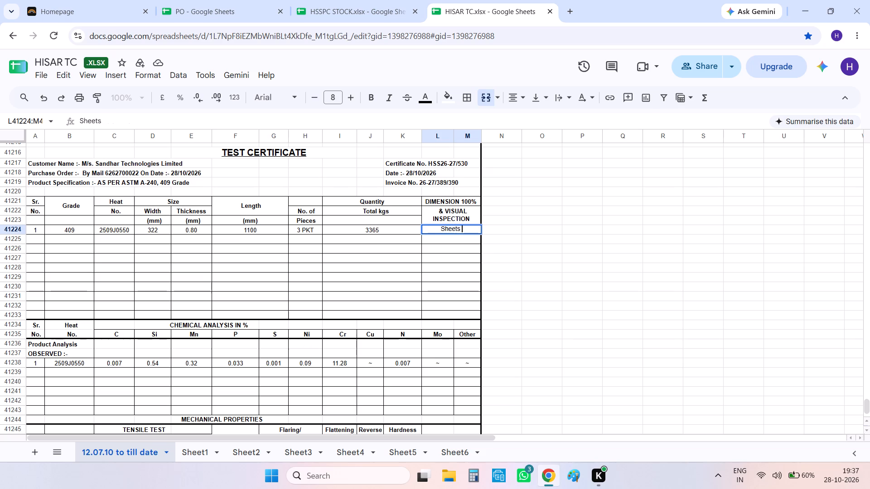
type("Found")
key("space")
type("Ok")
key("Return")
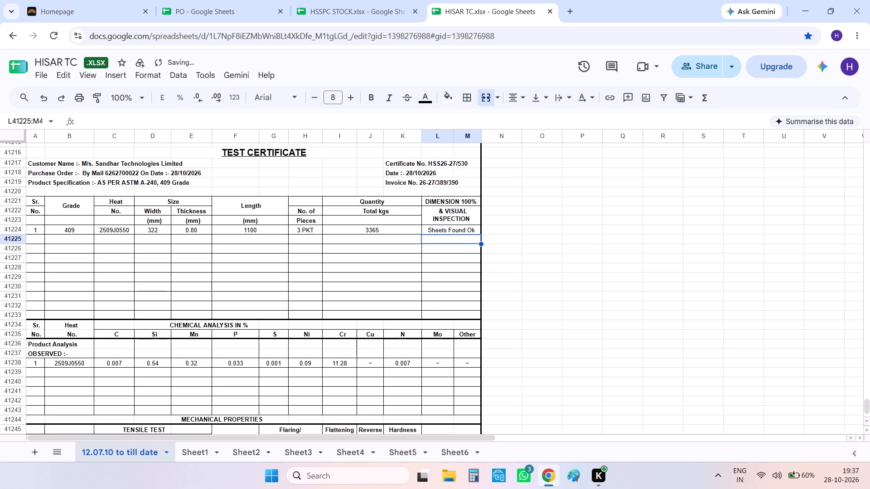
Set the heat number of the observed row in the mechanical properties table to 2509J0550.
key("Down")
key("Down")
key("Down")
key("Down")
key("Down")
key("Down")
key("Down")
key("Down")
key("Down")
key("Down")
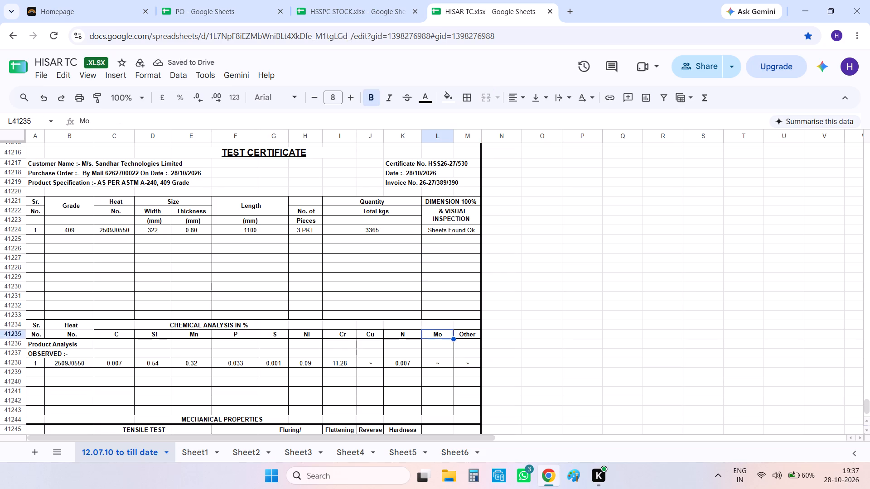
key("Down")
key("Down")
key("Down")
key("Down")
key("Down")
key("Down")
key("Down")
key("Down")
key("Down")
key("Down")
key("Down")
key("Down")
key("Down")
key("Down")
key("Down")
key("Down")
key("Left")
key("Left")
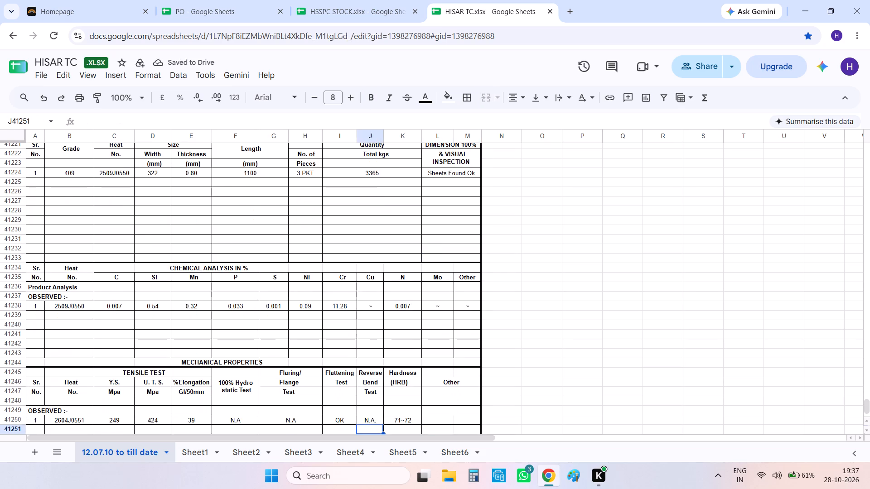
key("Up")
key("Left")
key("Left")
key("Left")
key("Left")
key("Left")
key("Left")
key("Left")
key("Left")
key("Right")
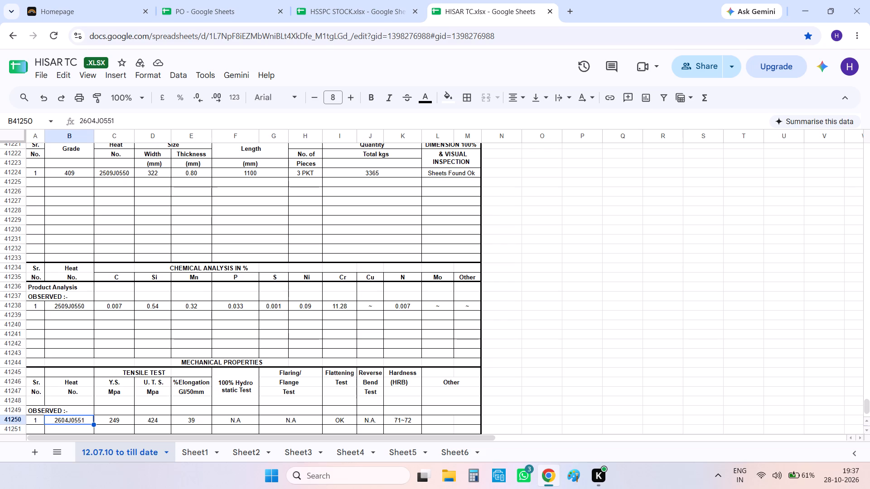
type("2509")
key("shift+Up")
key("shift+j")
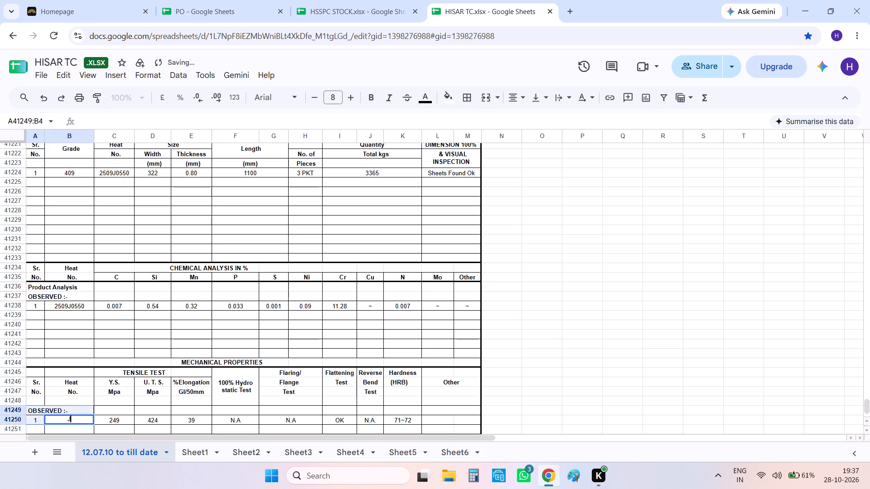
key("BackSpace")
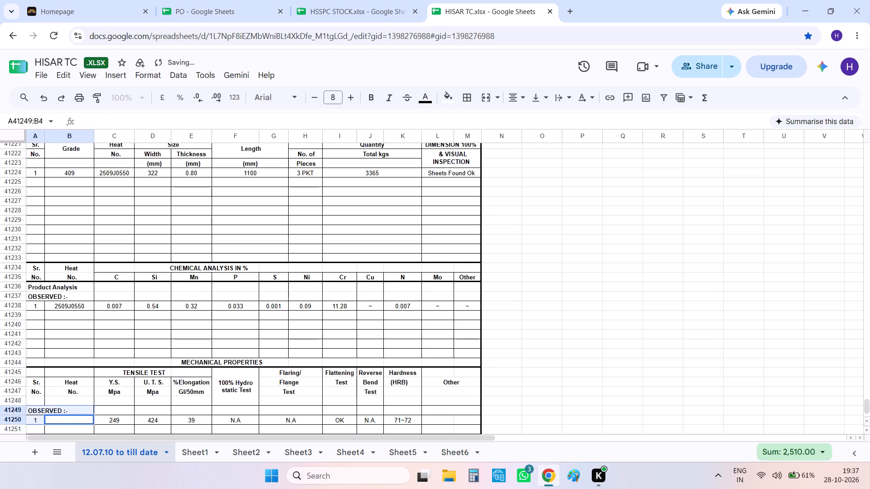
type("2509")
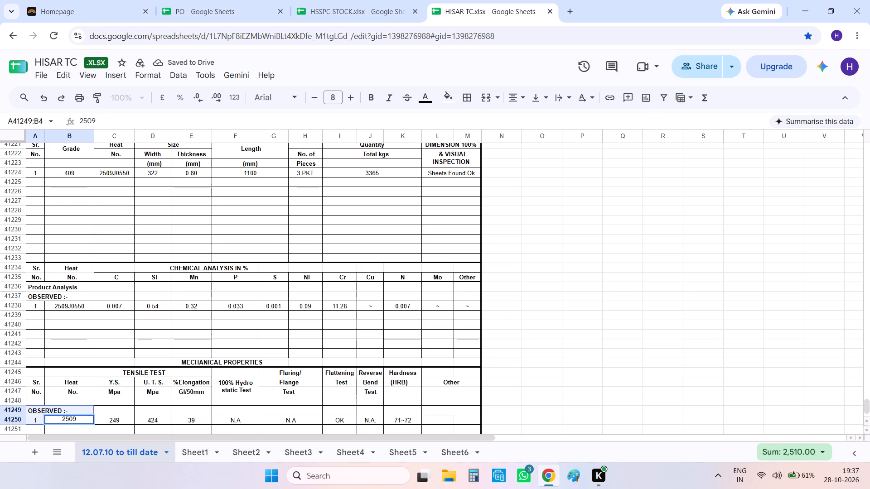
key("shift+j")
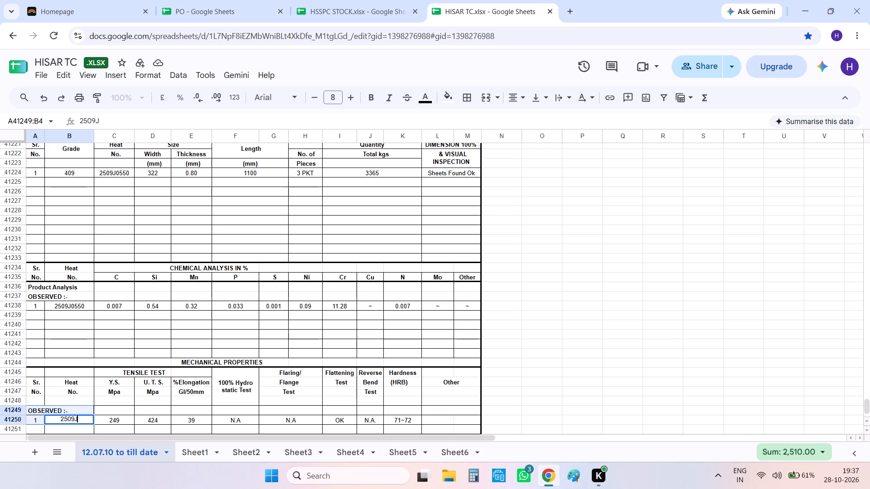
type("0550")
key("Right")
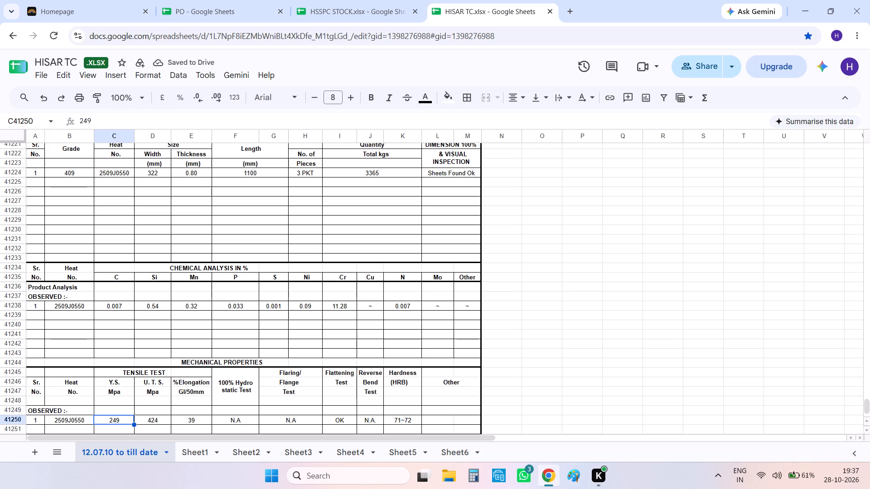
Update the observed mechanical properties with Y.S. 248 MPa, U.T.S. 431 MPa and hardness 72~73 HRB.
type("248")
key("Right")
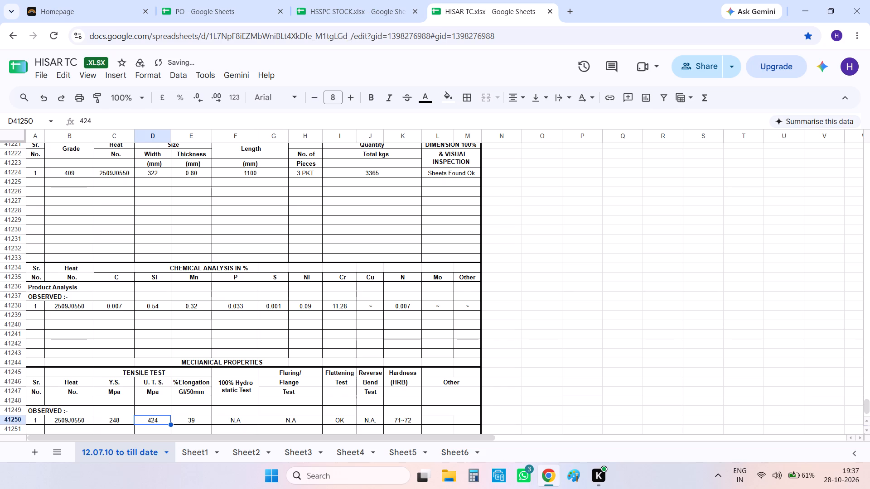
type("431")
key("Right")
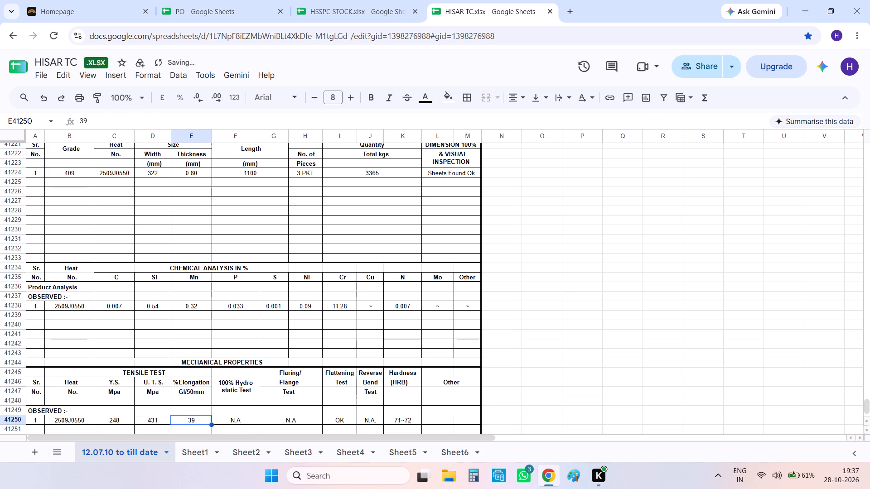
key("Right")
key("Right")
key("Right")
key("Right")
key("Right")
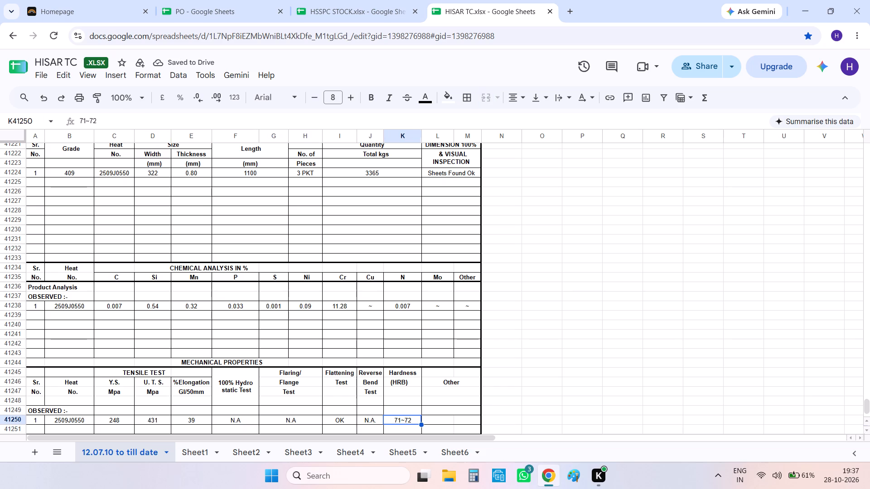
type("72")
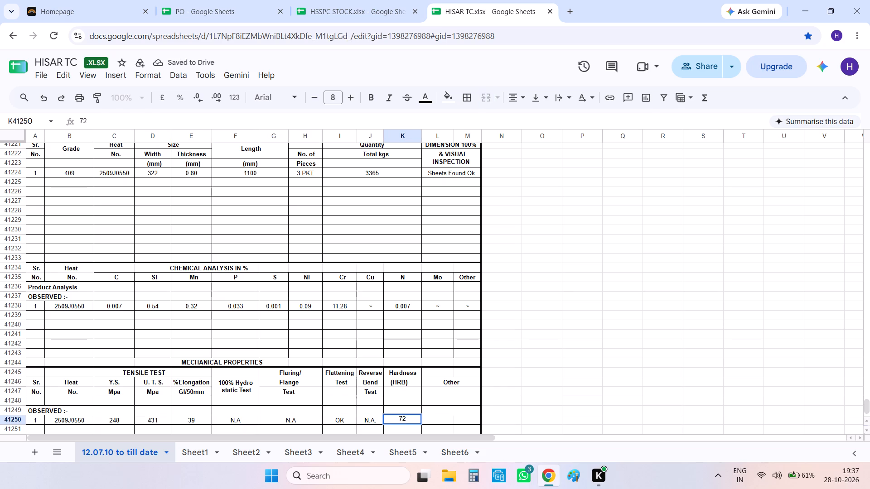
key("shift+asciitilde")
type("73")
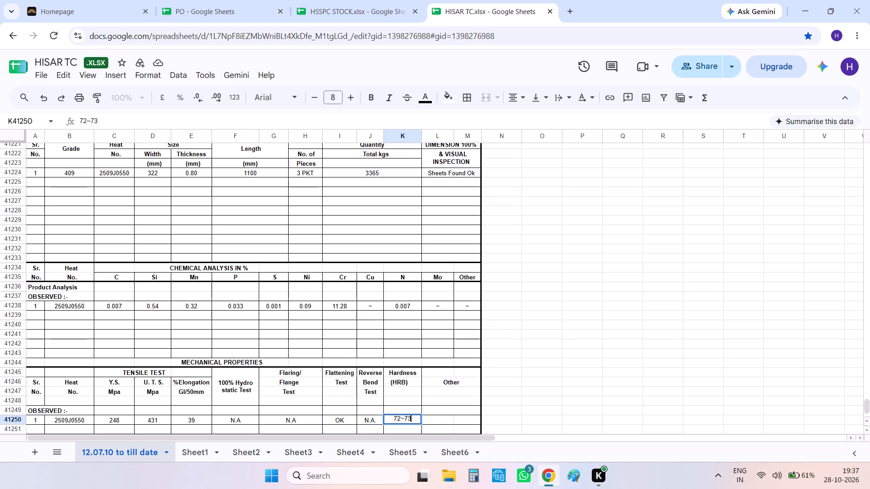
key("Right")
Change the invoice number in the header of certificate HSS26-27/530 to 26-27/392.
key("Up")
key("Up")
key("Up")
key("Up")
key("Up")
key("Up")
key("Up")
key("Up")
key("Up")
key("Up")
key("Up")
key("Up")
key("Up")
key("Up")
key("Up")
key("Up")
key("Up")
key("Up")
key("Up")
key("Up")
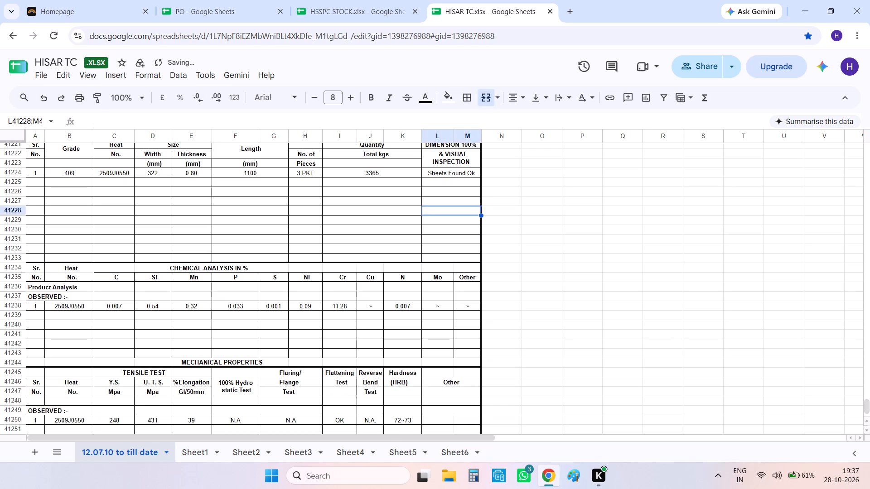
key("Up")
key("Up")
key("Up")
key("Down")
key("Down")
key("Left")
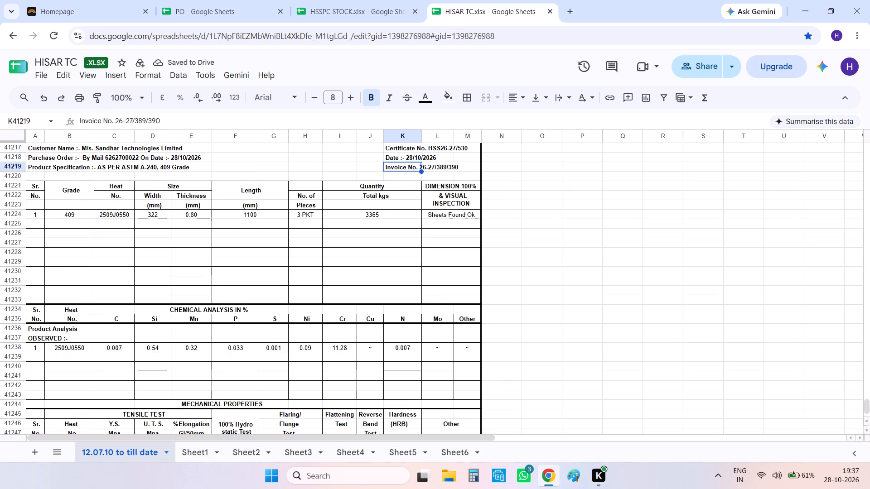
left_click(181, 119)
key("BackSpace")
key("2")
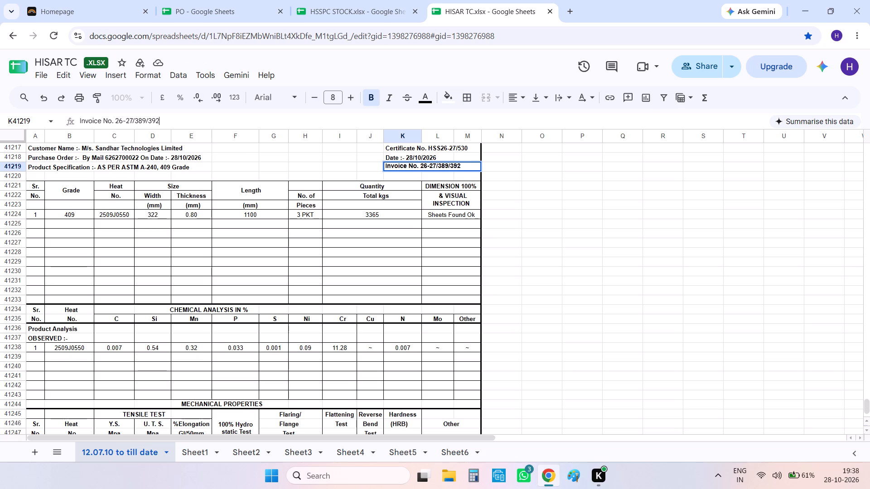
key("BackSpace")
key("BackSpace")
key("BackSpace")
key("BackSpace")
key("BackSpace")
key("BackSpace")
type("92")
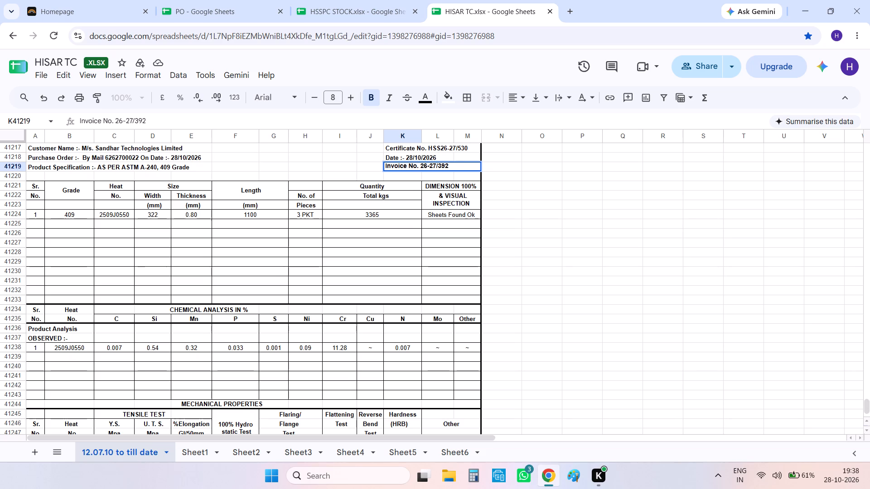
key("Return")
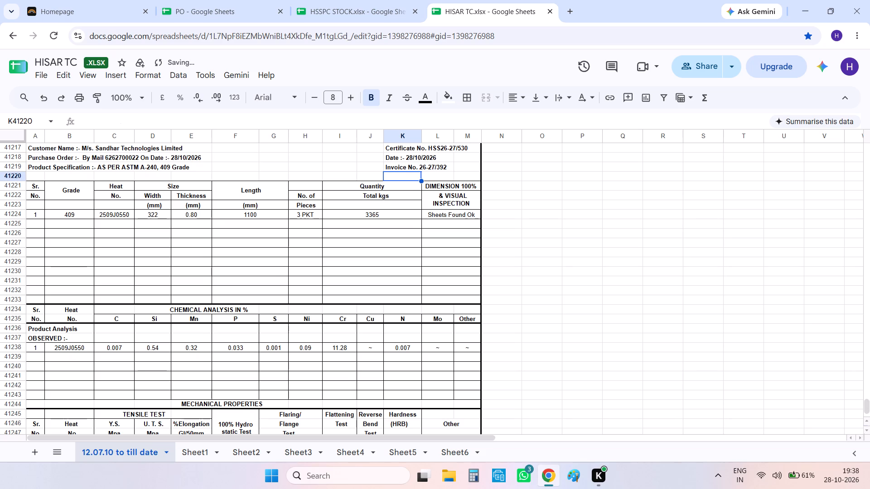
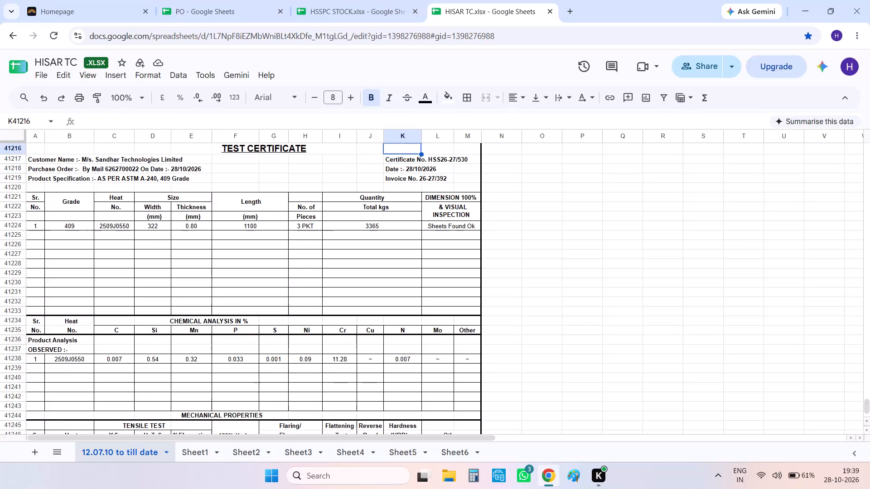
Review certificate HSS26-27/530 from its header through the chemical analysis and mechanical properties to the signature line.
key("Up")
key("Up")
key("Up")
key("Down")
key("Left")
key("Left")
key("Left")
key("Left")
key("Left")
key("Left")
key("Left")
key("Left")
key("Left")
key("Left")
key("Left")
key("Left")
key("Left")
key("Left")
key("Left")
key("Left")
key("Left")
key("Left")
key("Left")
key("Left")
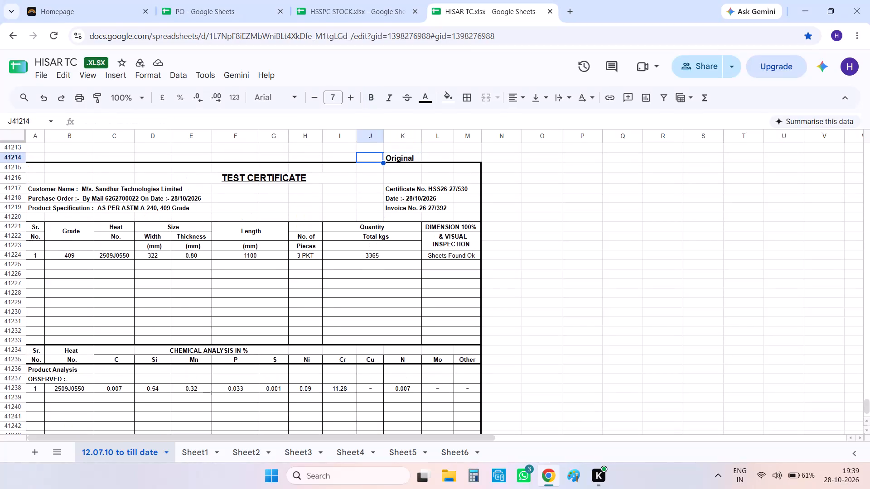
key("Down")
key("Down")
key("Down")
key("Down")
key("Down")
key("Down")
key("Down")
key("Down")
key("Down")
key("Down")
key("Down")
key("Down")
key("Down")
key("Down")
key("Down")
key("Down")
key("Down")
key("Down")
key("Down")
key("Down")
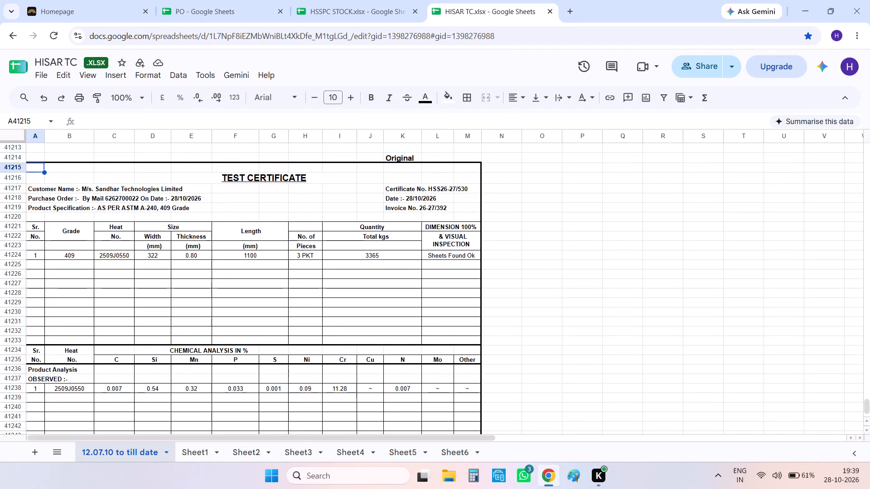
key("Down")
key("Down")
key("Down")
key("Down")
key("Down")
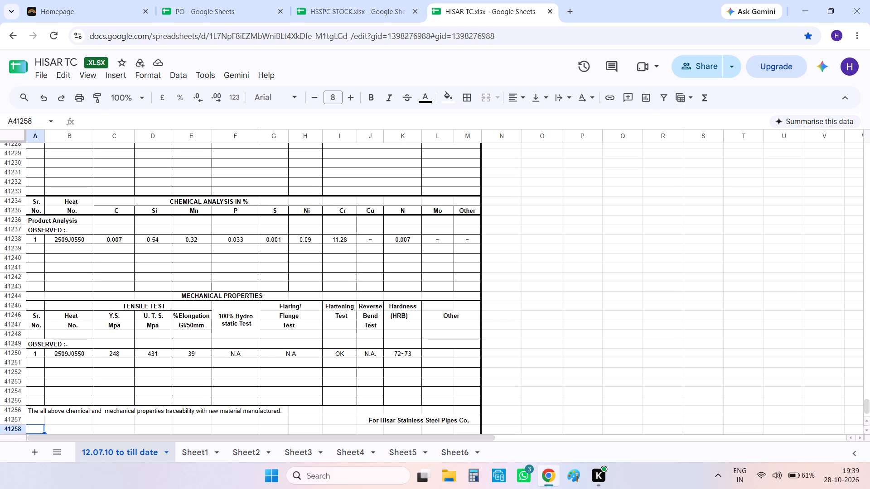
Recheck the certificate's entries from the signature line back up to the row above the Test Certificate title.
key("Up")
key("Up")
key("Up")
key("Up")
key("Up")
key("Up")
key("Up")
key("Up")
key("Up")
key("Up")
key("Up")
key("Up")
key("Up")
key("Up")
key("Up")
key("Up")
key("Up")
key("Up")
key("Up")
key("Up")
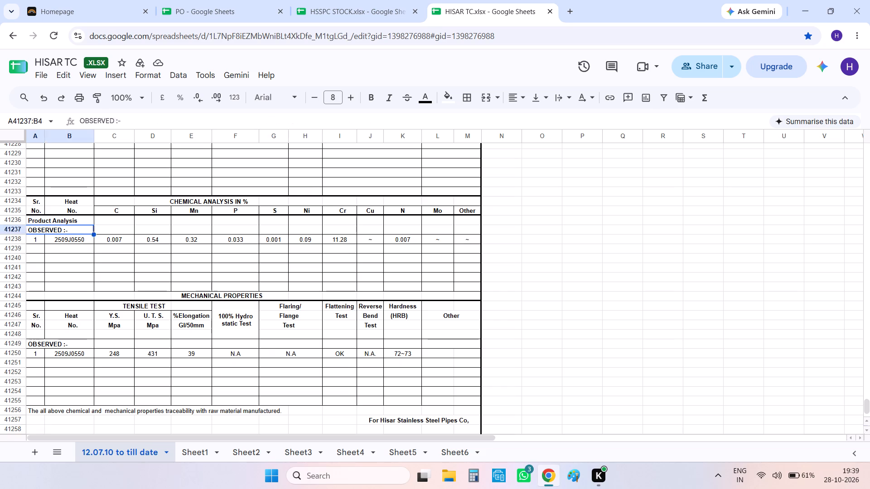
key("Up")
key("Up")
key("Up")
key("Up")
key("Up")
key("Up")
key("Up")
key("Up")
key("Up")
key("Up")
key("Up")
key("Up")
key("Up")
key("Up")
key("Up")
key("Up")
key("Up")
key("Up")
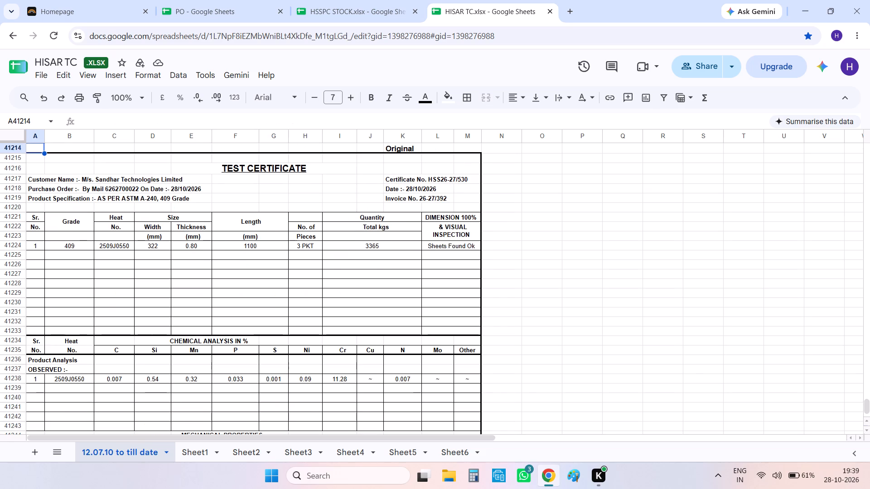
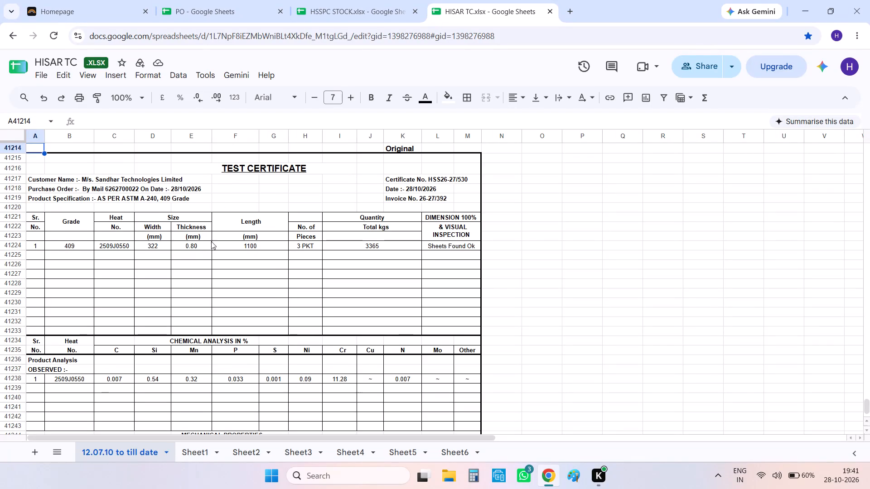
Check the thickness entry for heat 2509J0550 in the certificate's size details.
left_click(200, 246)
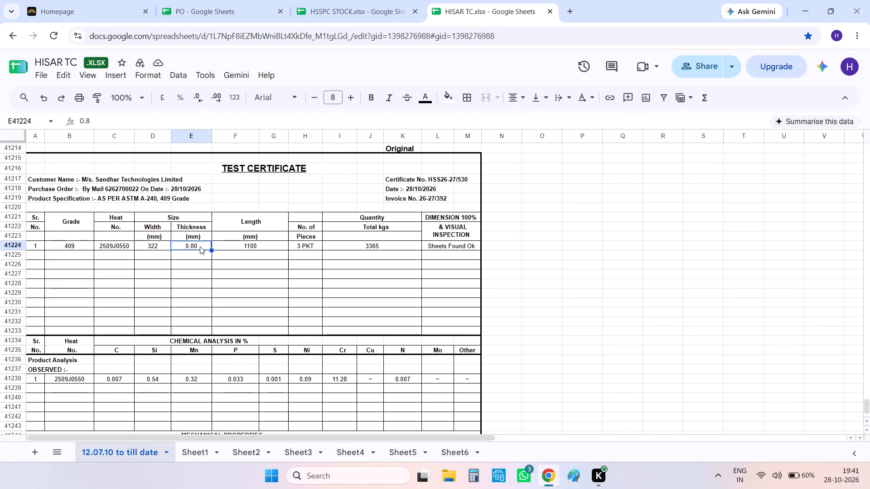
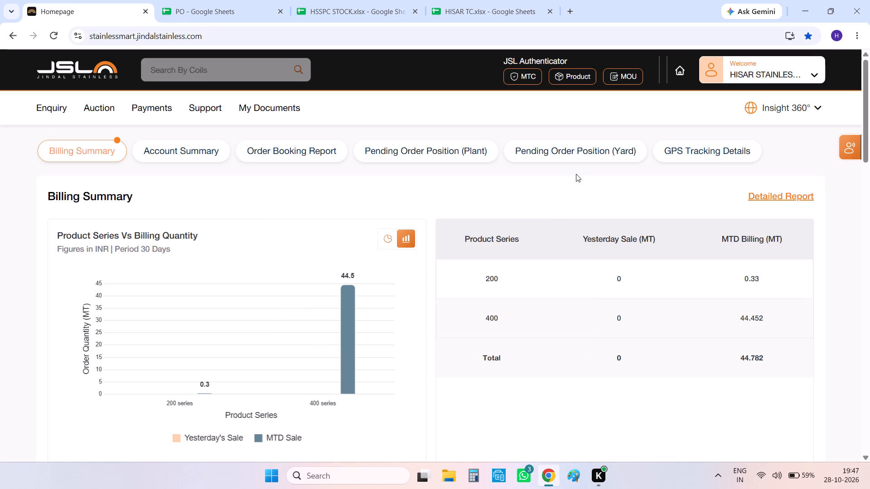
left_click(279, 107)
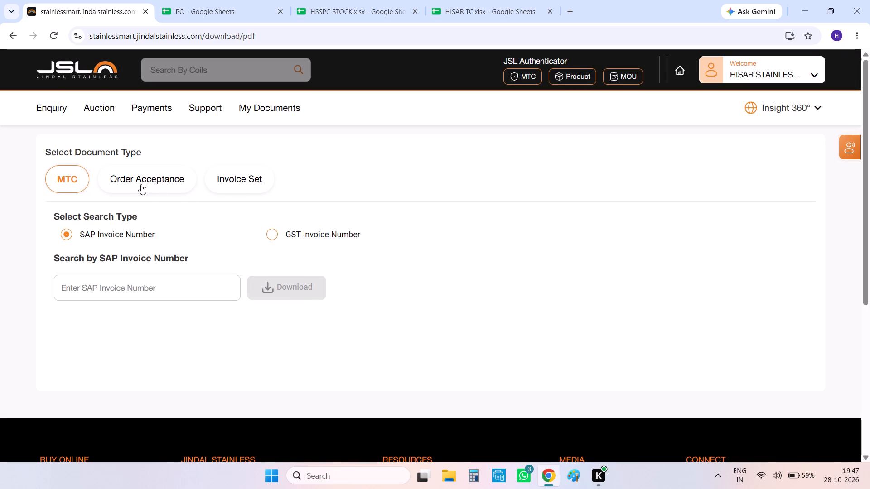
left_click(279, 235)
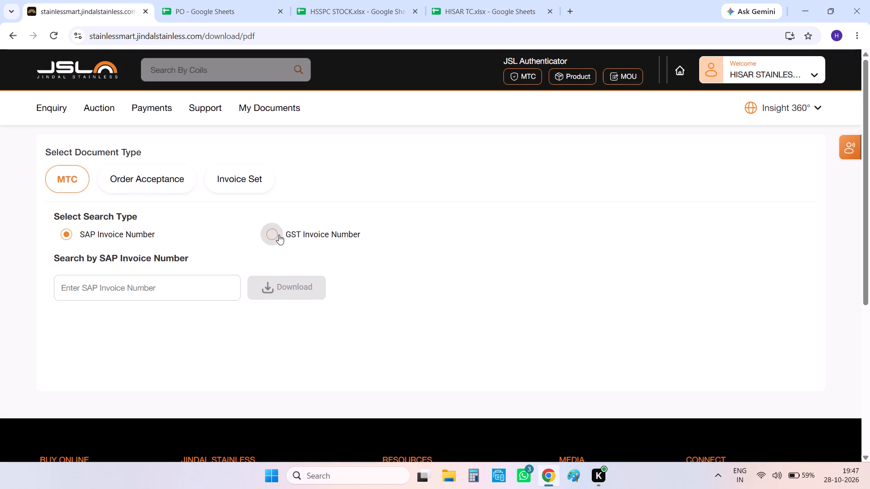
left_click(153, 284)
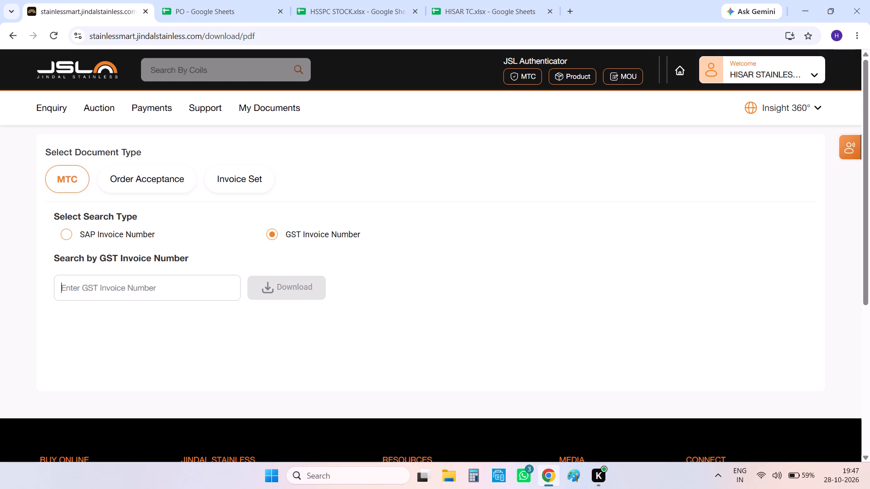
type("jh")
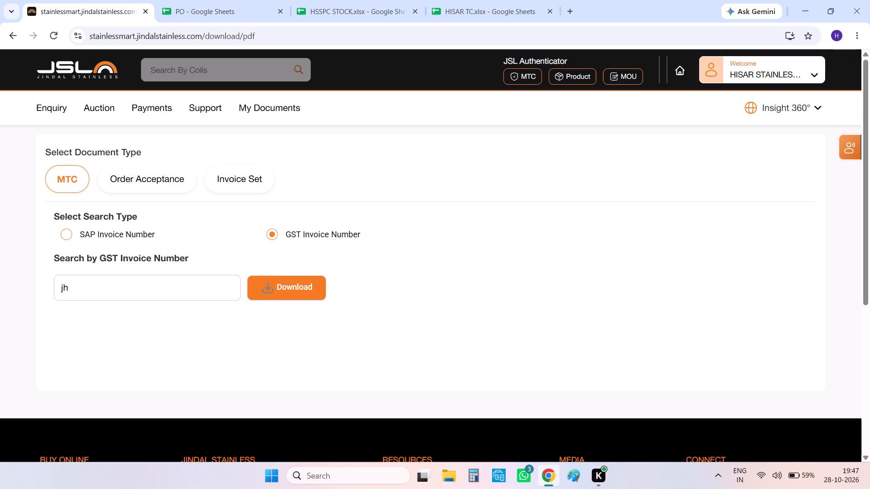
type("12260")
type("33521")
left_click(286, 284)
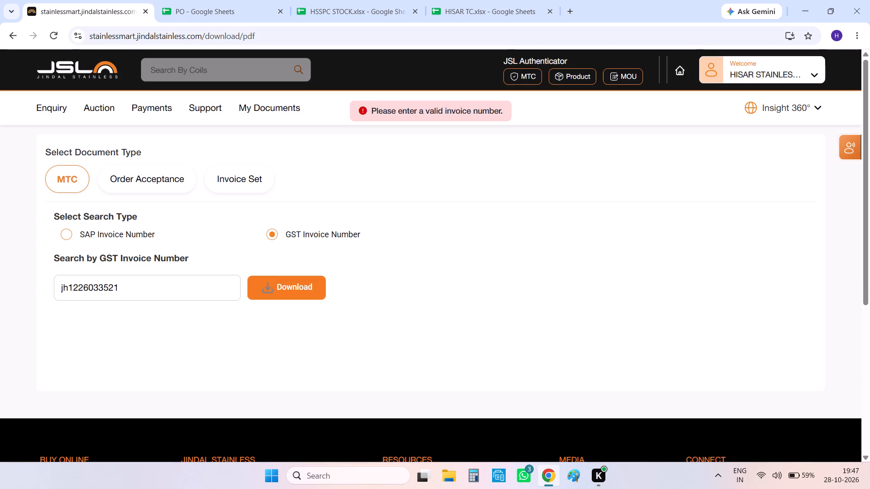
left_click(68, 284)
key("BackSpace")
key("BackSpace")
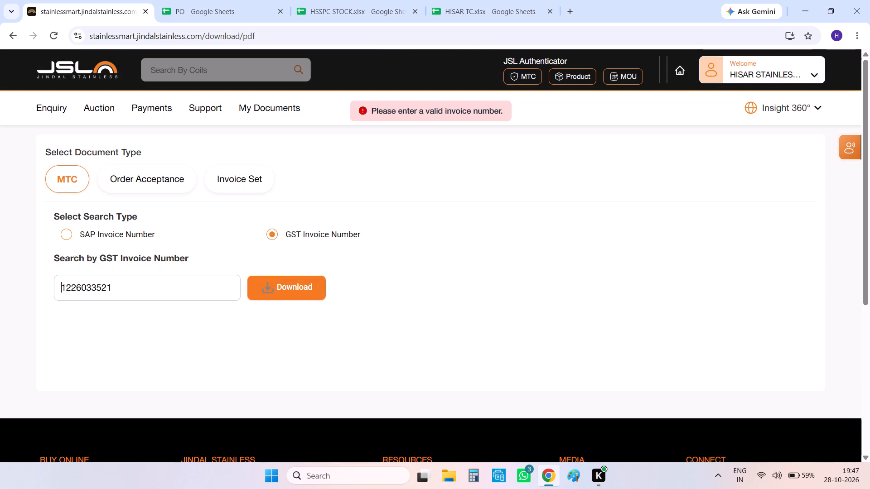
type("JH")
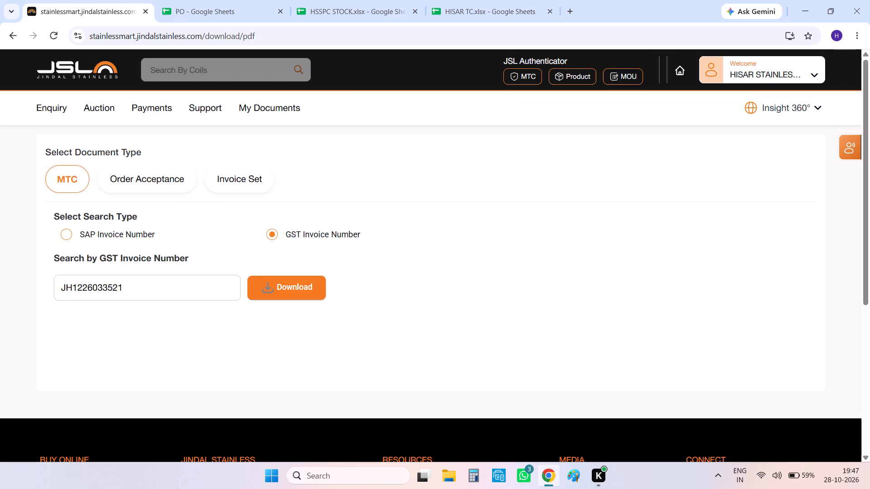
left_click(290, 290)
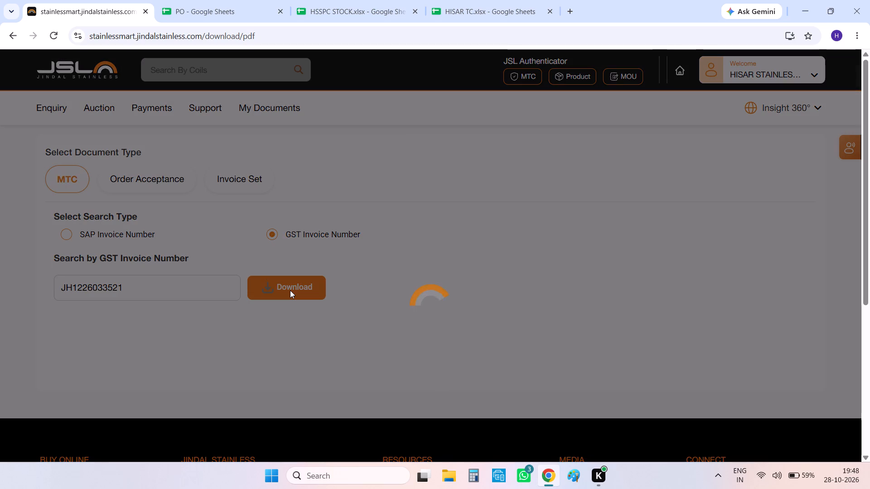
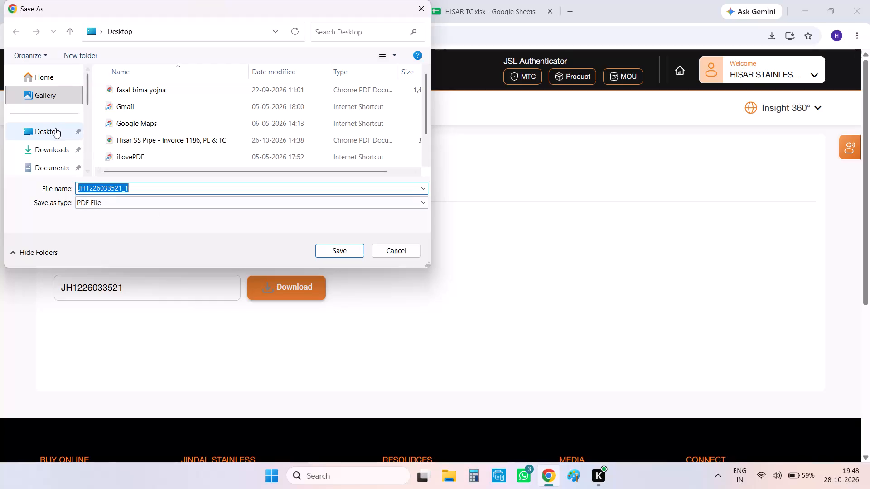
left_click(50, 131)
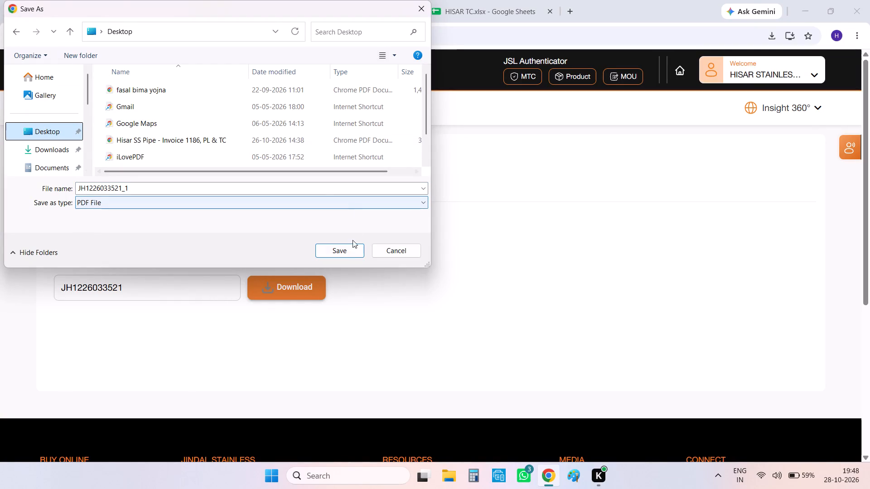
left_click(353, 249)
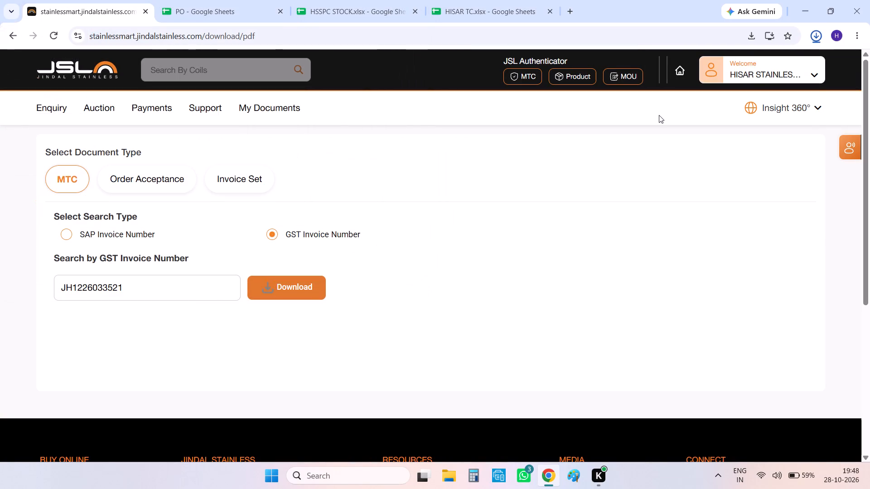
left_click(732, 64)
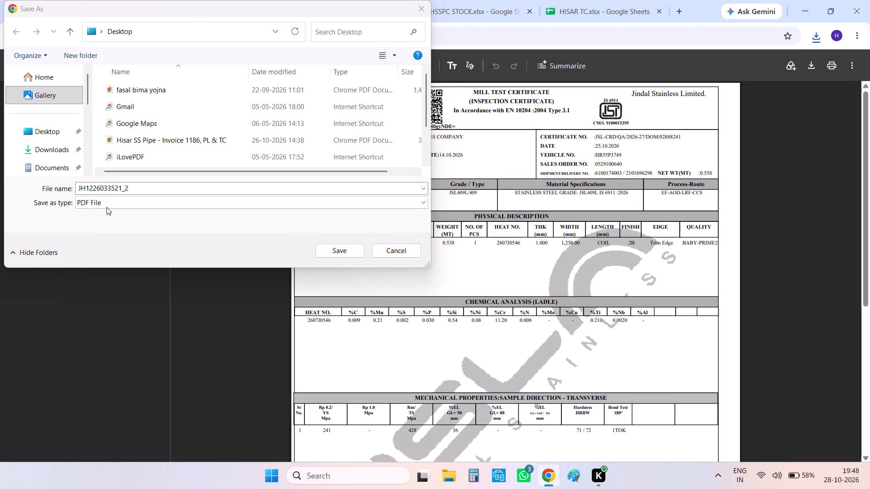
left_click(61, 132)
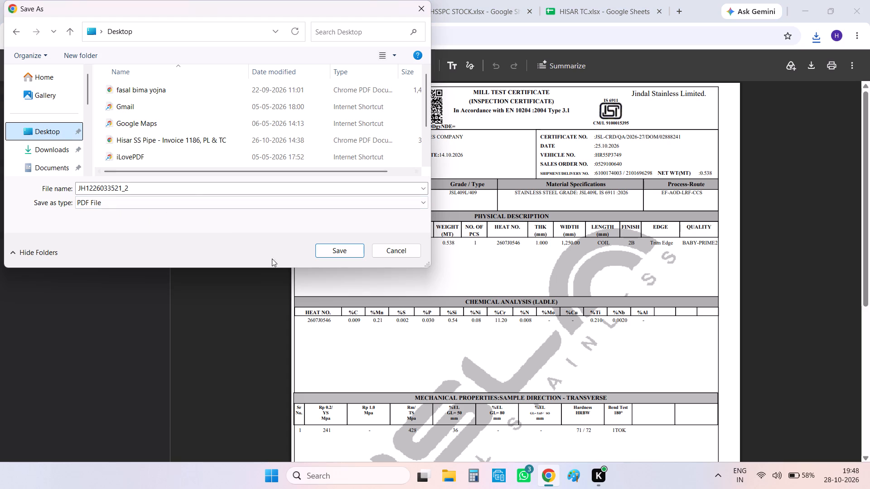
left_click(327, 253)
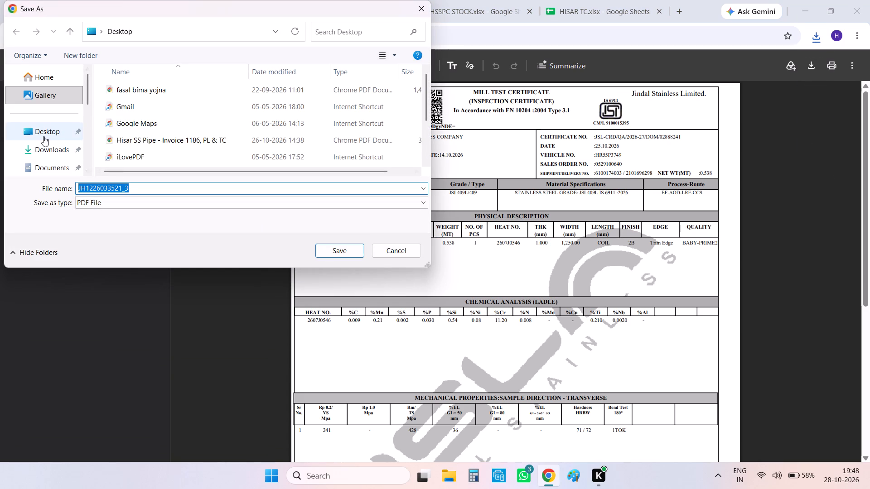
left_click(43, 136)
left_click(336, 251)
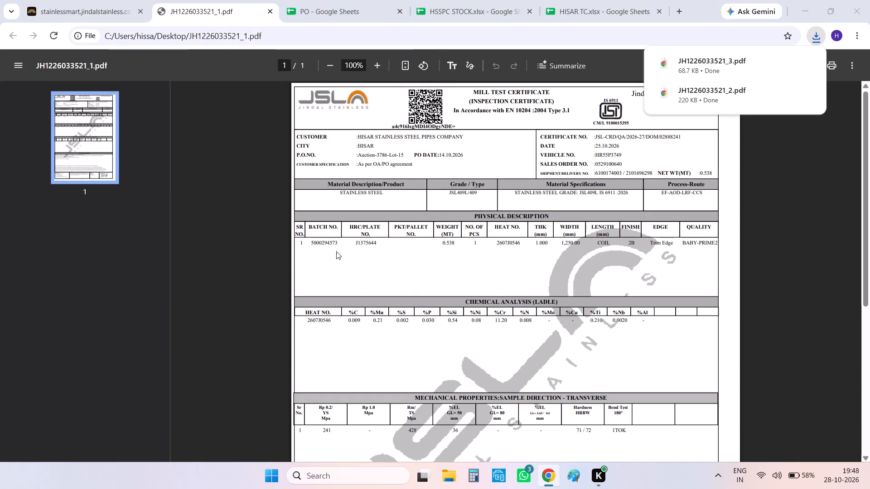
left_click(34, 127)
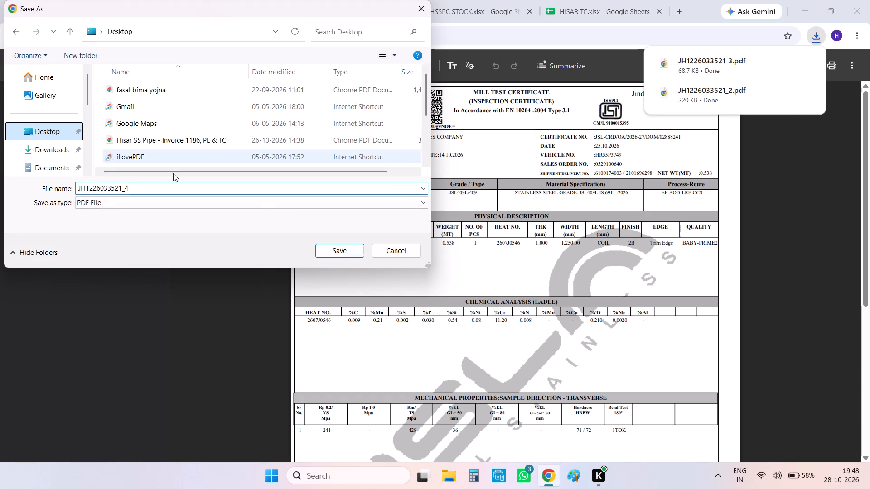
left_click(338, 252)
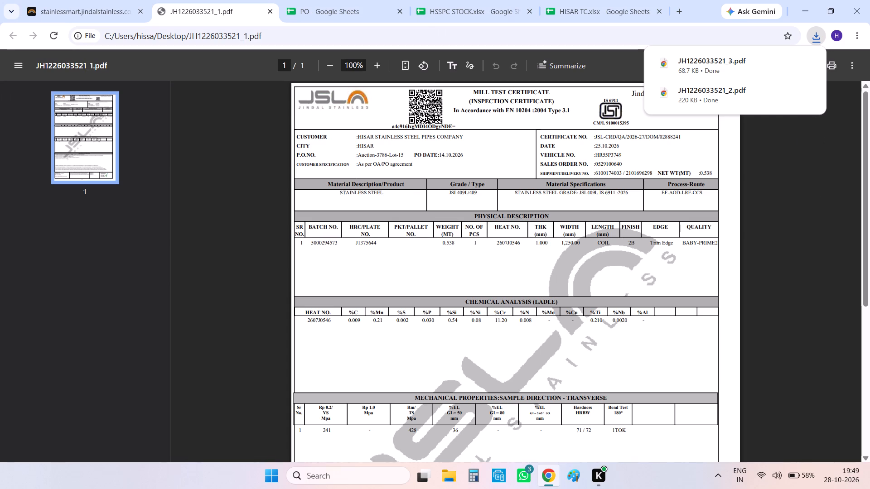
left_click(720, 101)
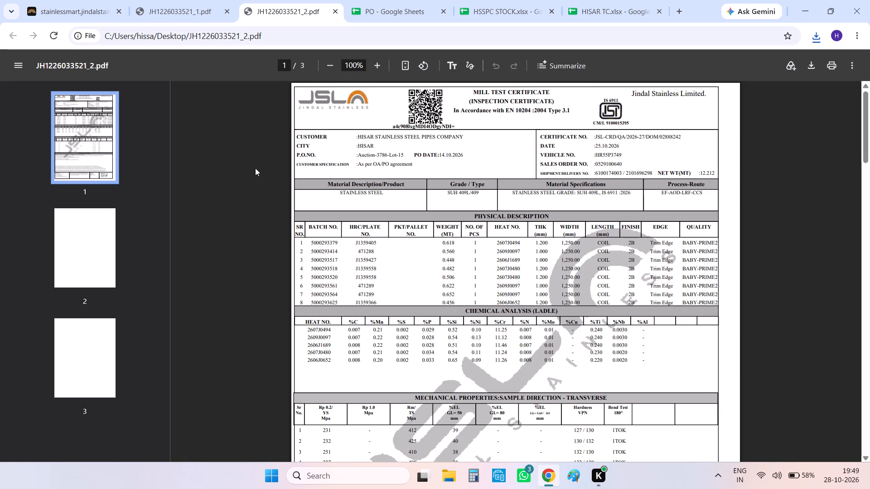
left_click(99, 235)
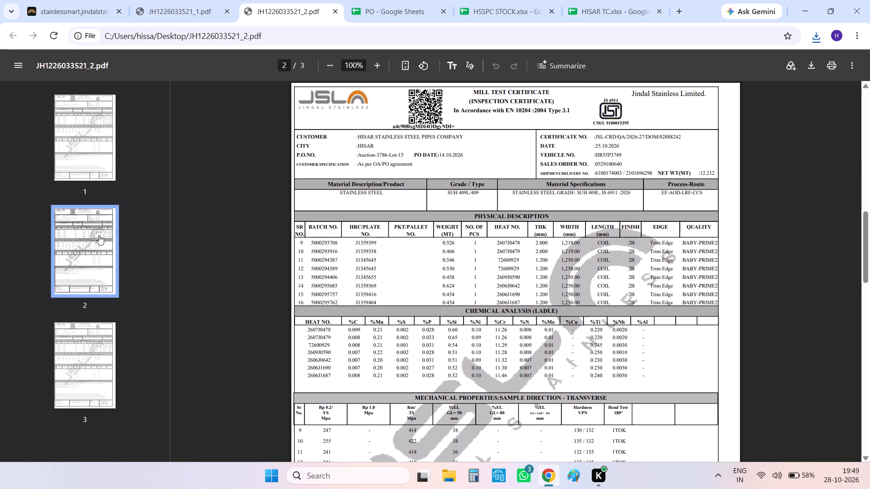
left_click(87, 360)
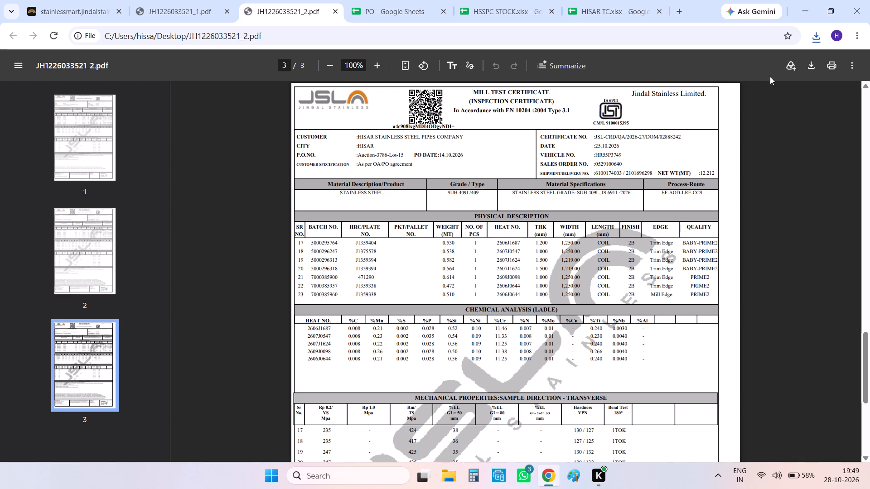
left_click(811, 66)
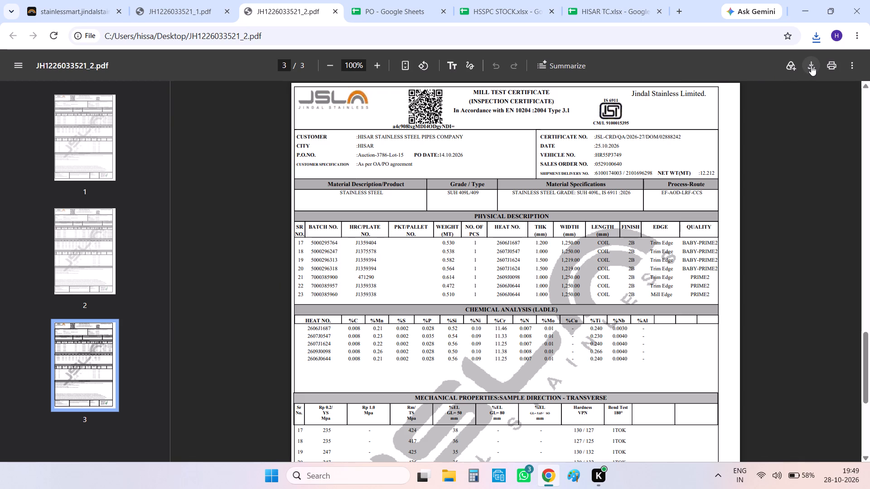
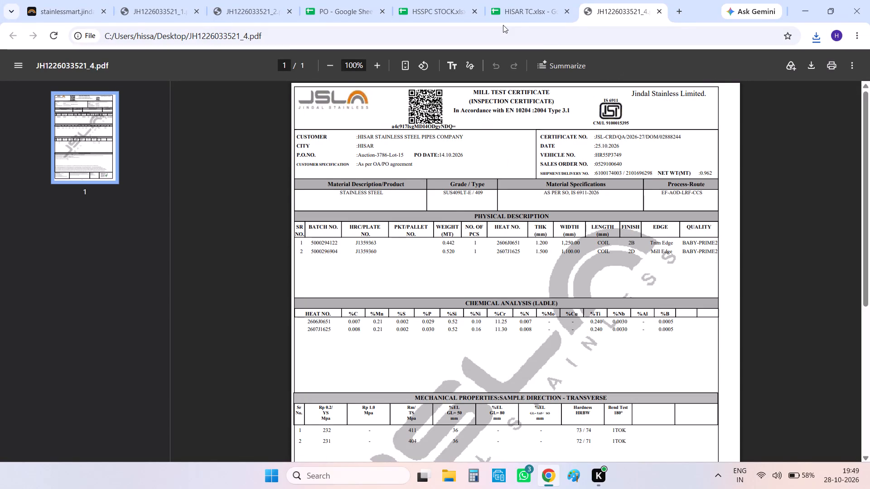
left_click(169, 10)
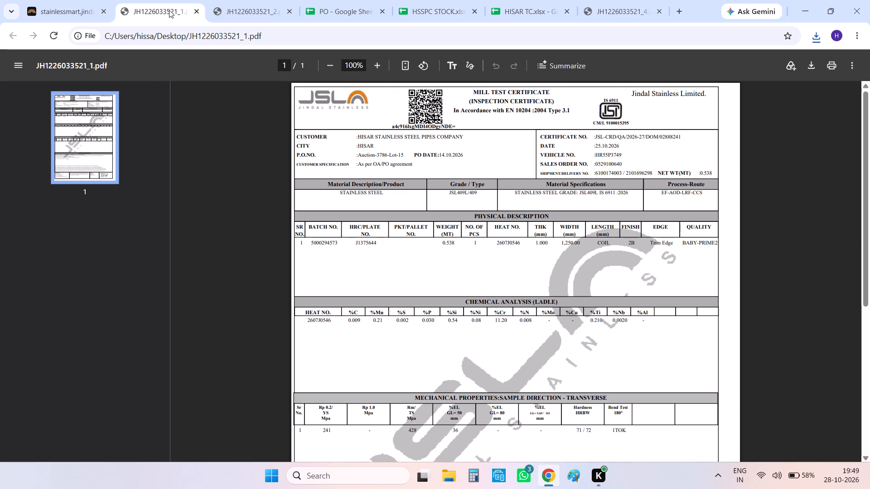
left_click(247, 6)
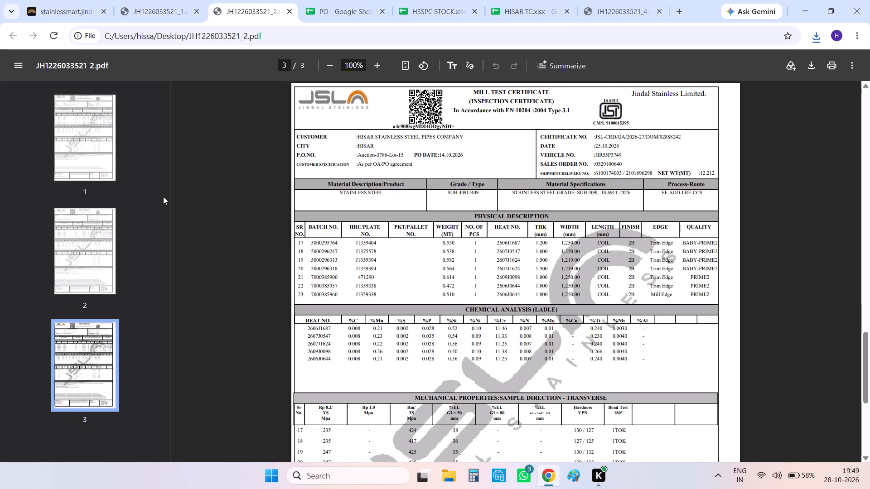
left_click(81, 144)
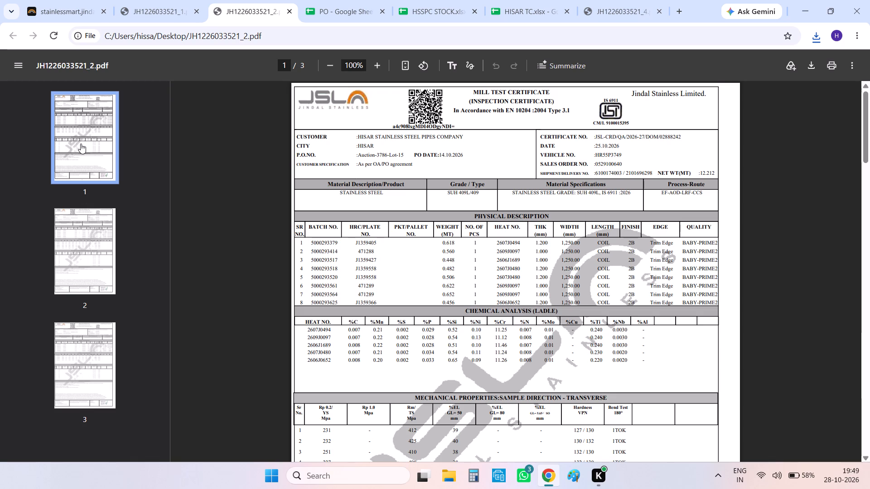
left_click(89, 241)
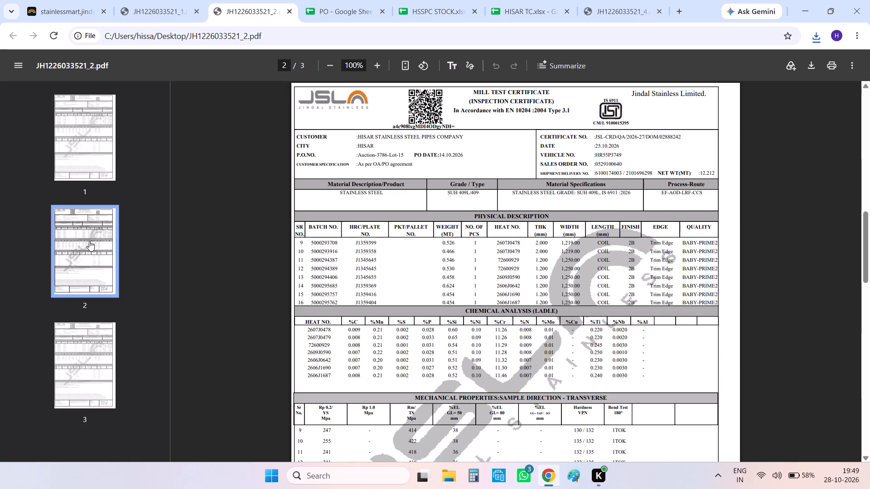
left_click(101, 350)
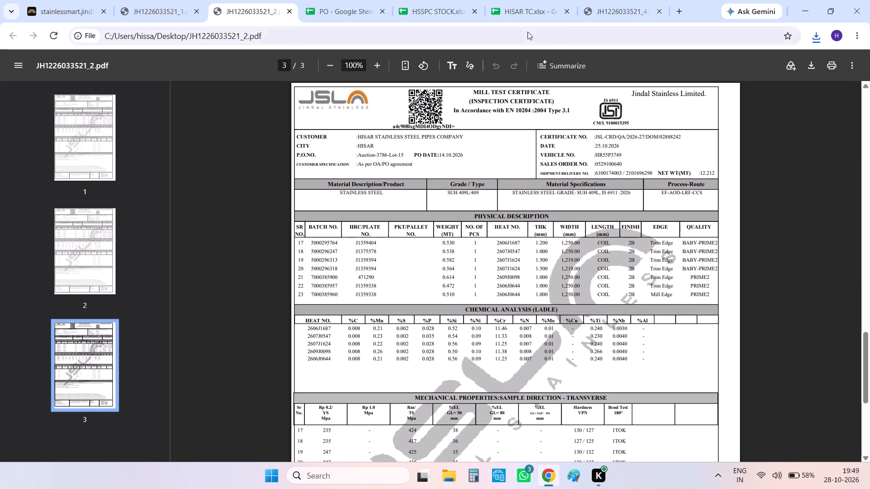
left_click(290, 11)
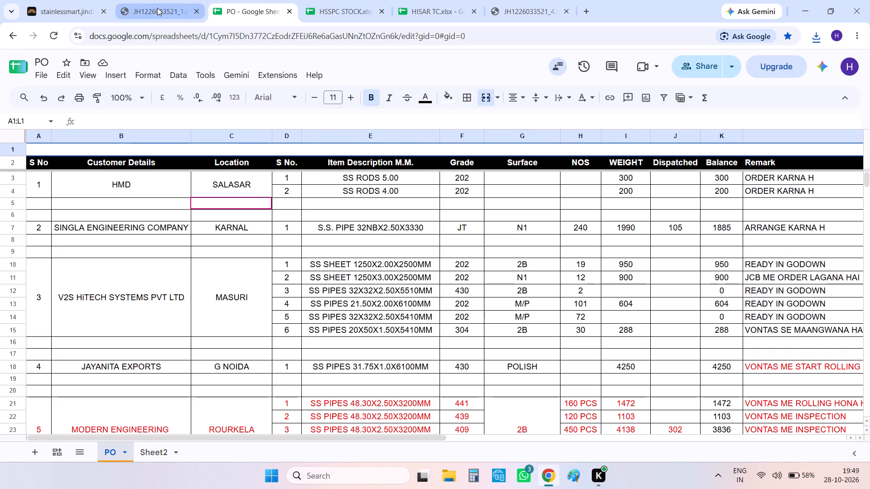
left_click(157, 8)
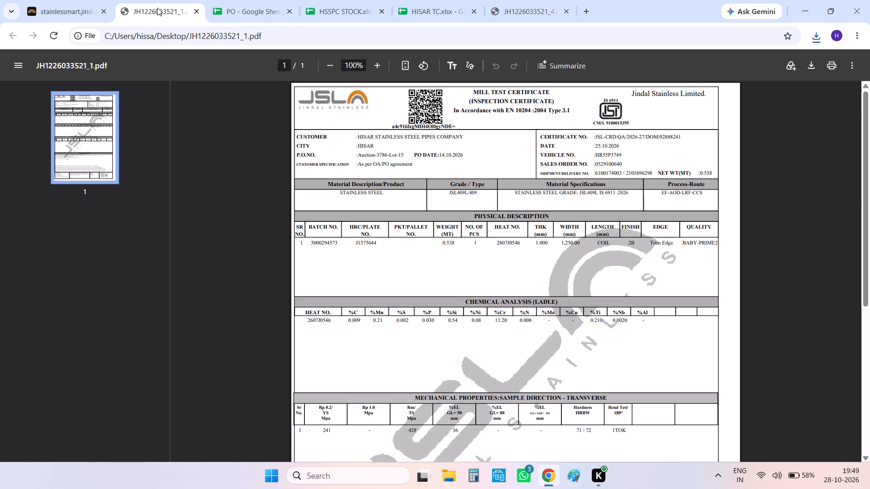
left_click(198, 10)
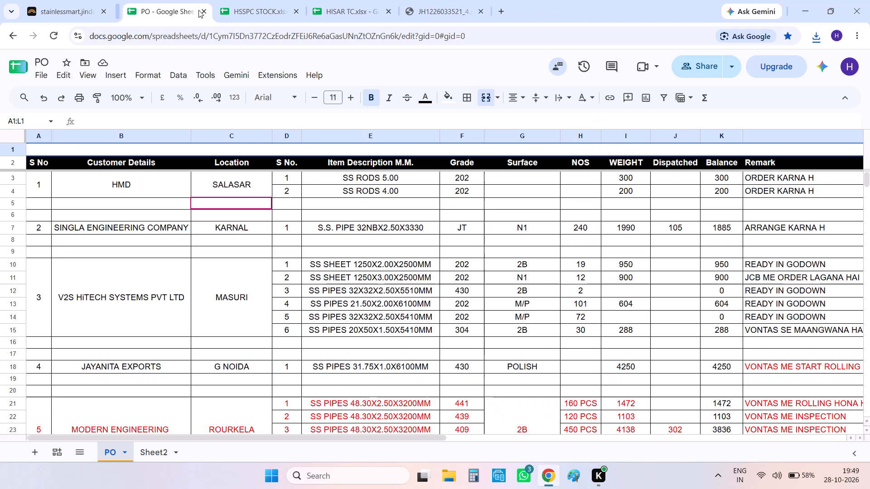
left_click(337, 14)
left_click(427, 18)
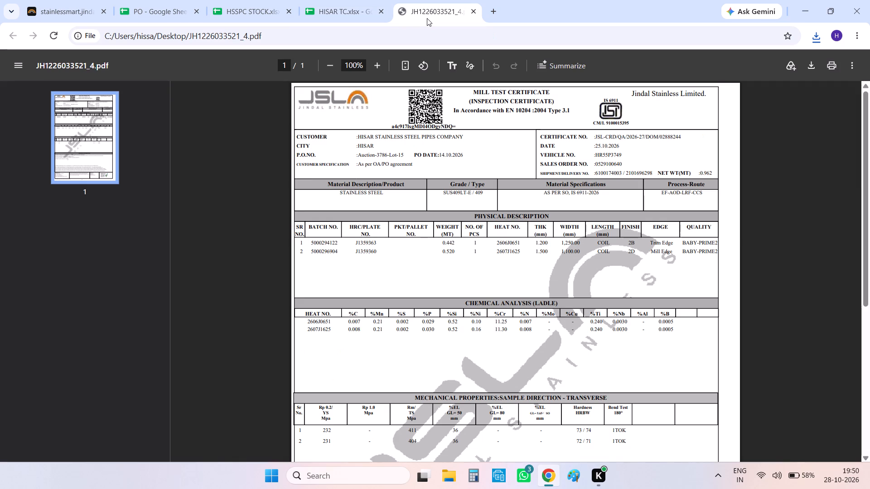
left_click(475, 10)
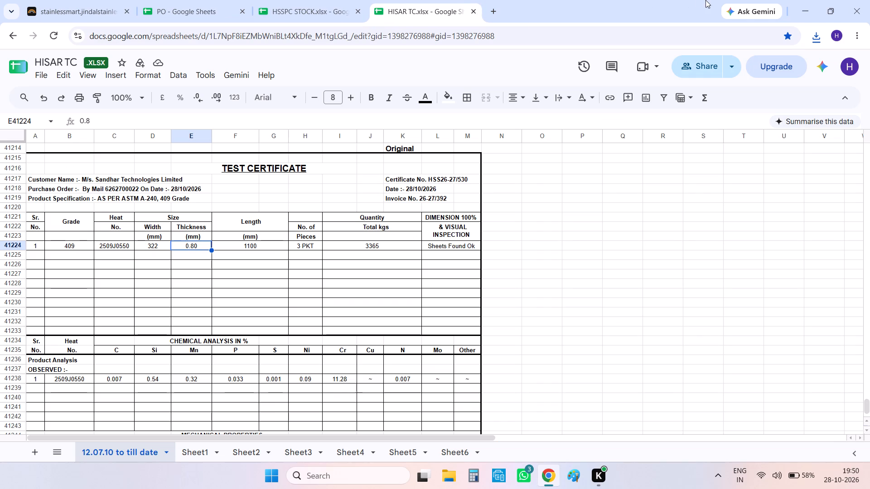
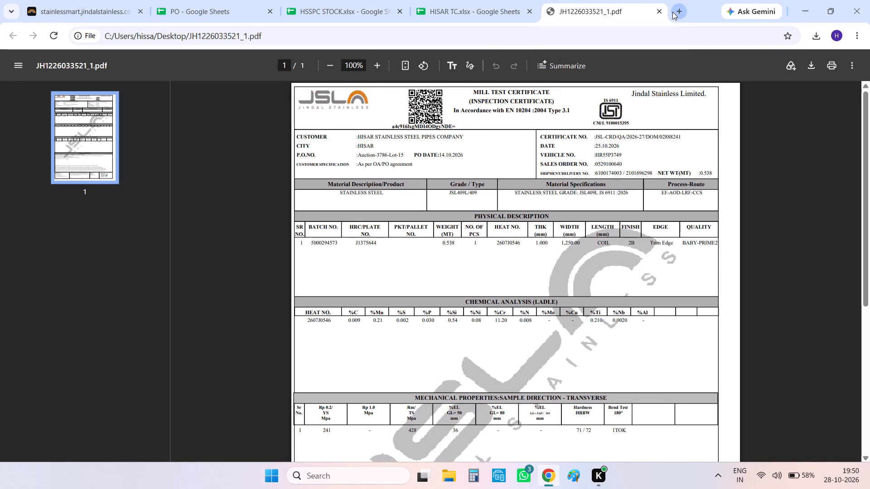
left_click(659, 10)
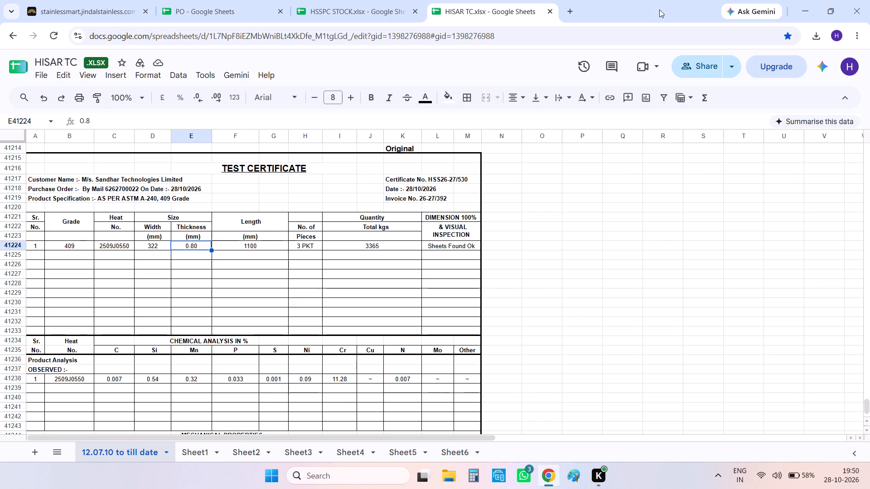
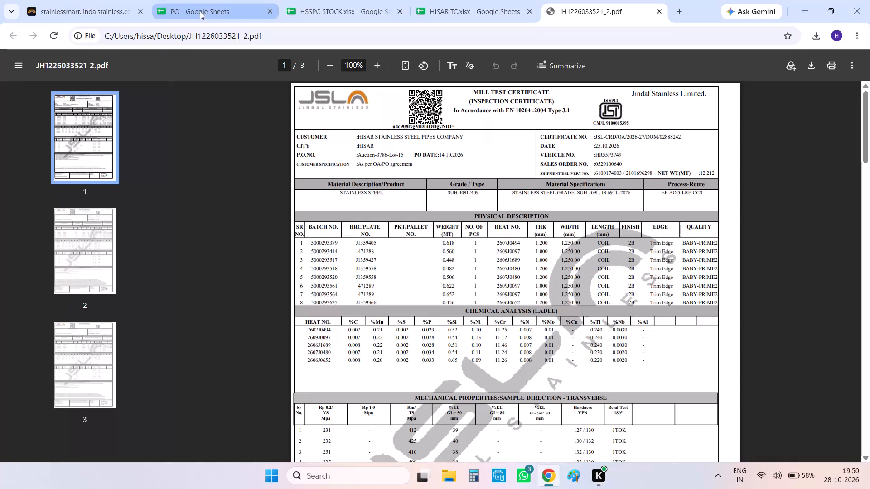
left_click(100, 231)
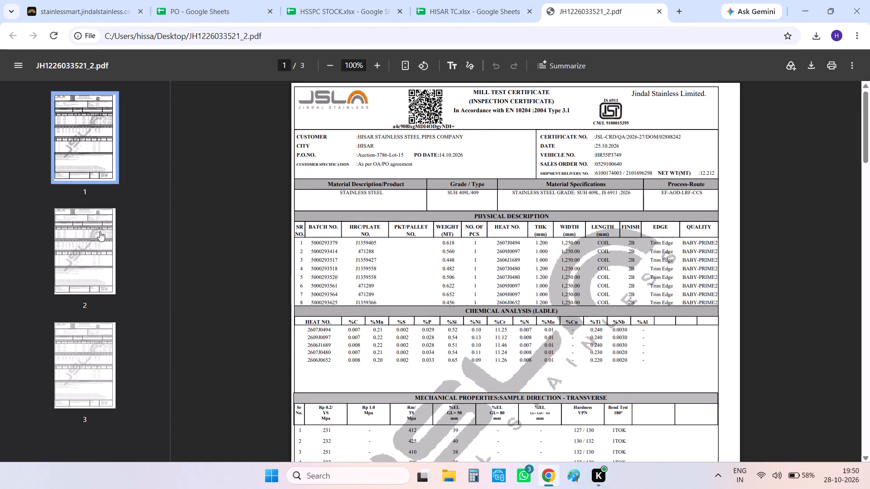
left_click(64, 373)
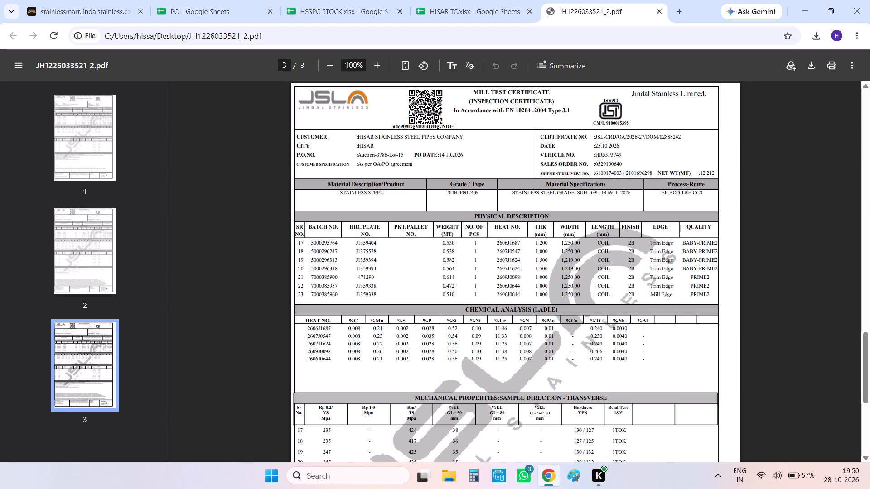
left_click(662, 15)
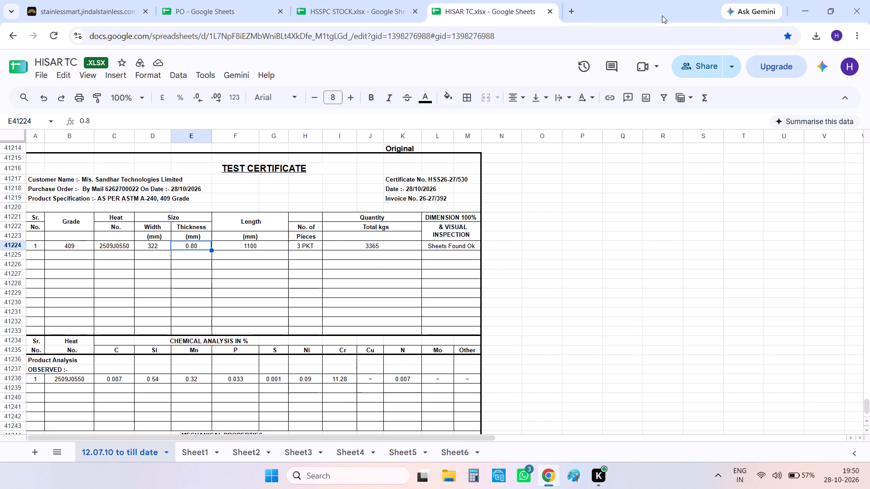
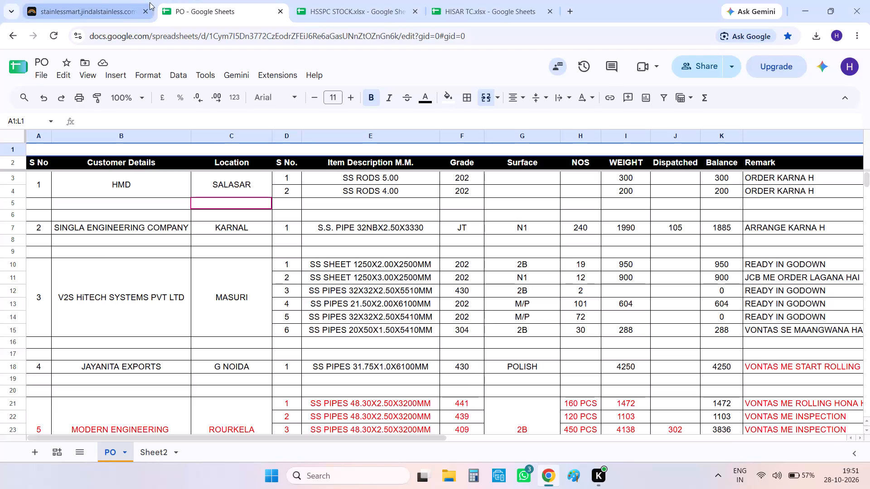
Switch to the Jindal Stainless portal's MTC document download page.
left_click(114, 12)
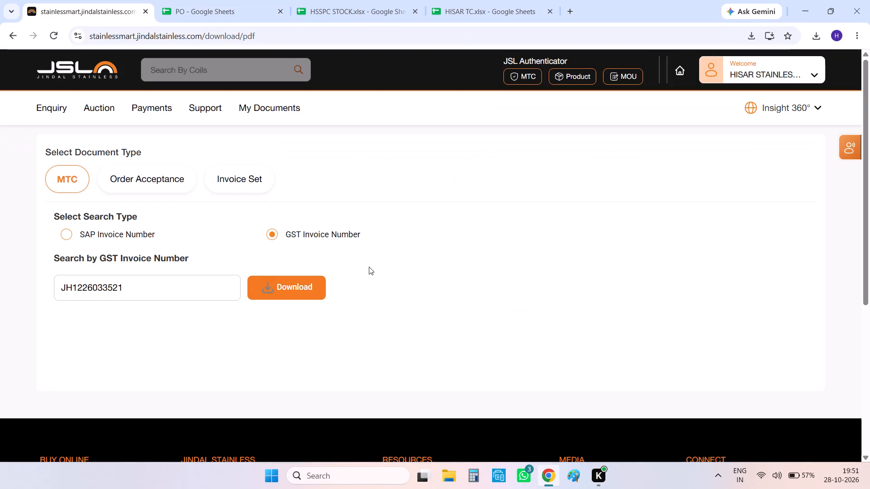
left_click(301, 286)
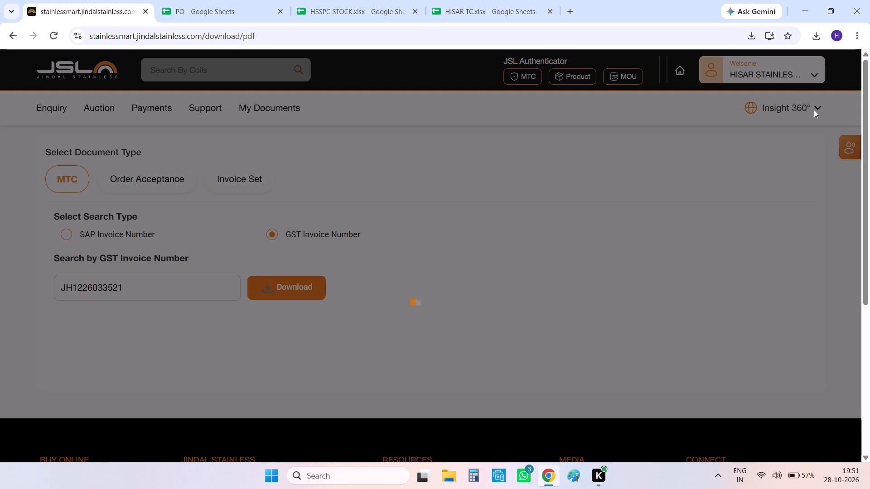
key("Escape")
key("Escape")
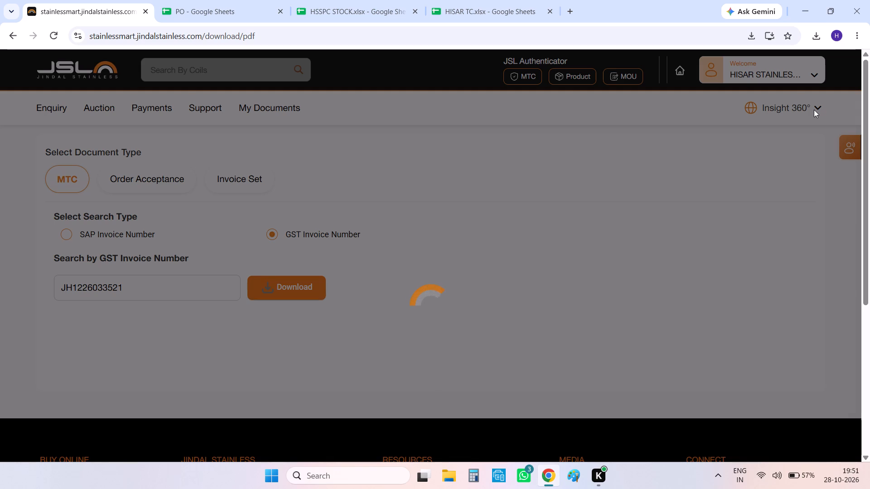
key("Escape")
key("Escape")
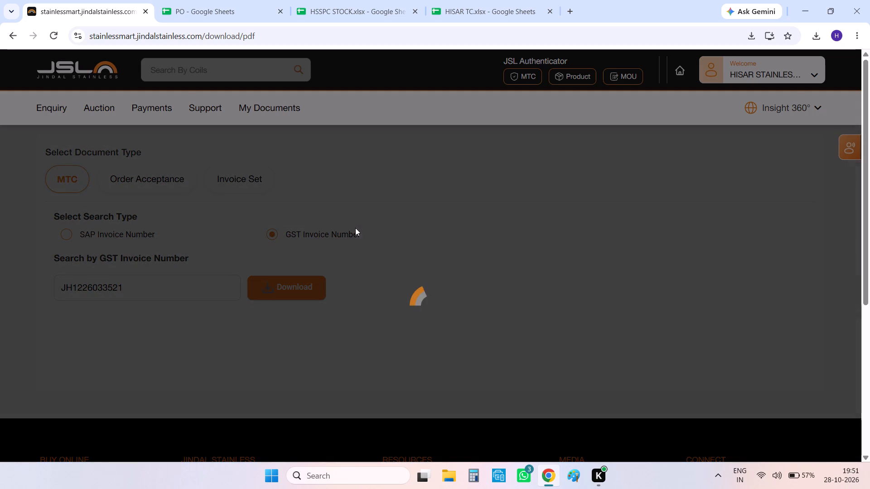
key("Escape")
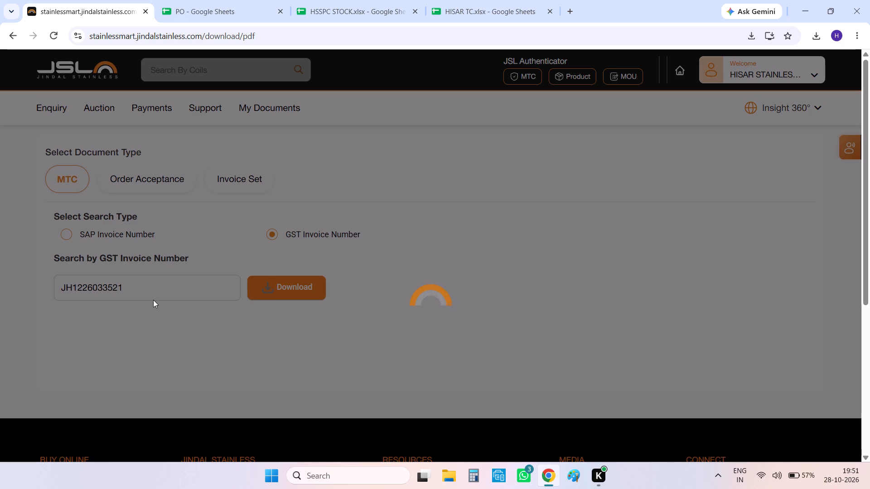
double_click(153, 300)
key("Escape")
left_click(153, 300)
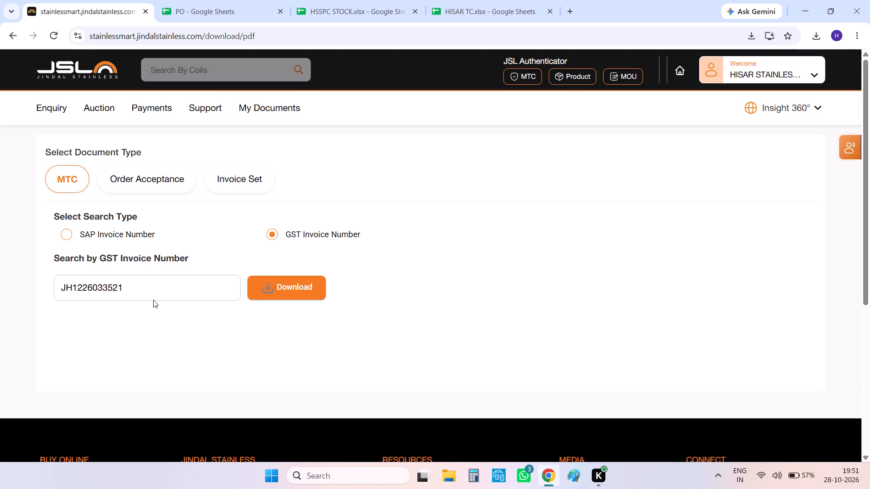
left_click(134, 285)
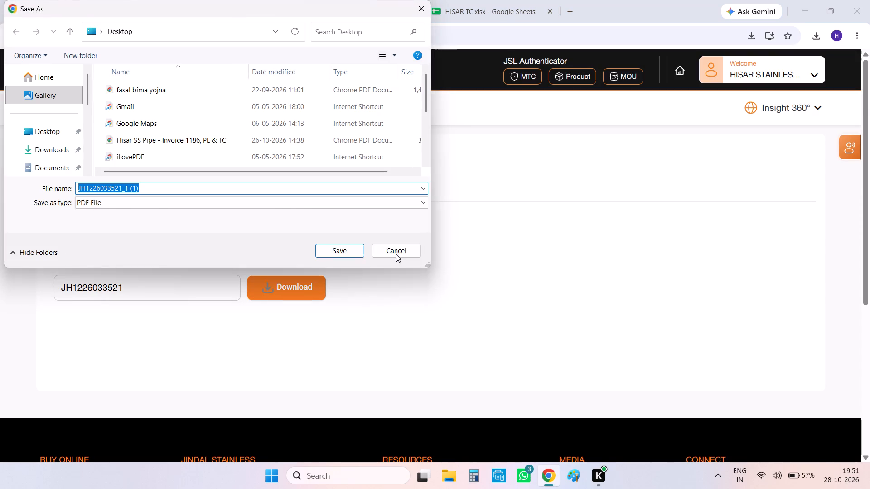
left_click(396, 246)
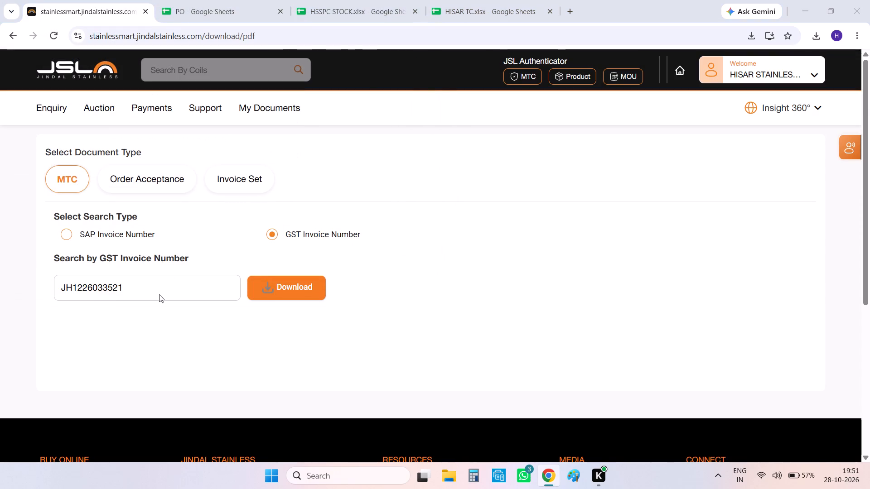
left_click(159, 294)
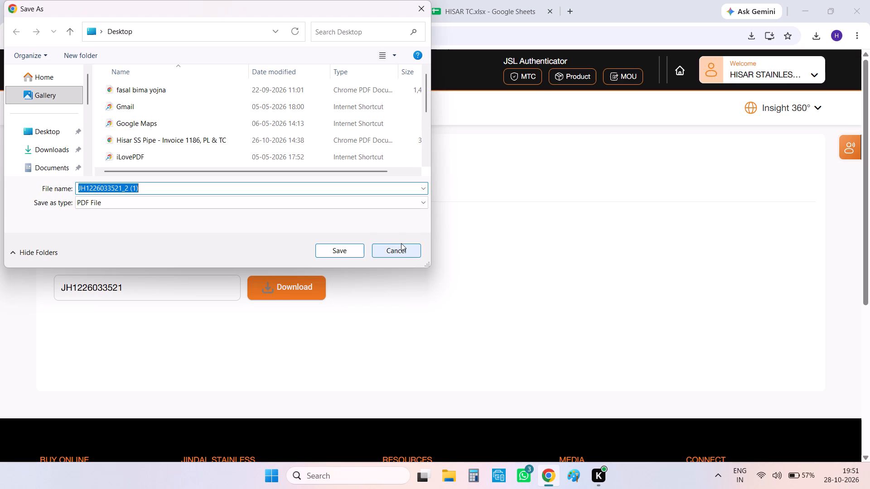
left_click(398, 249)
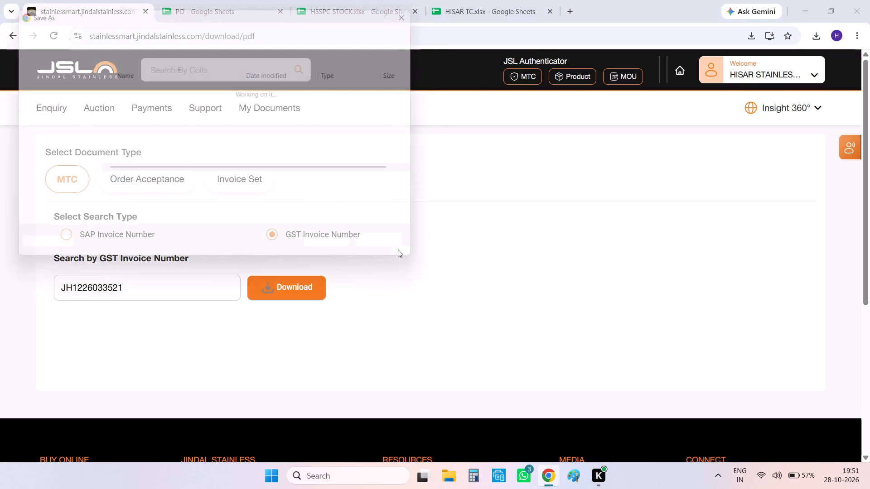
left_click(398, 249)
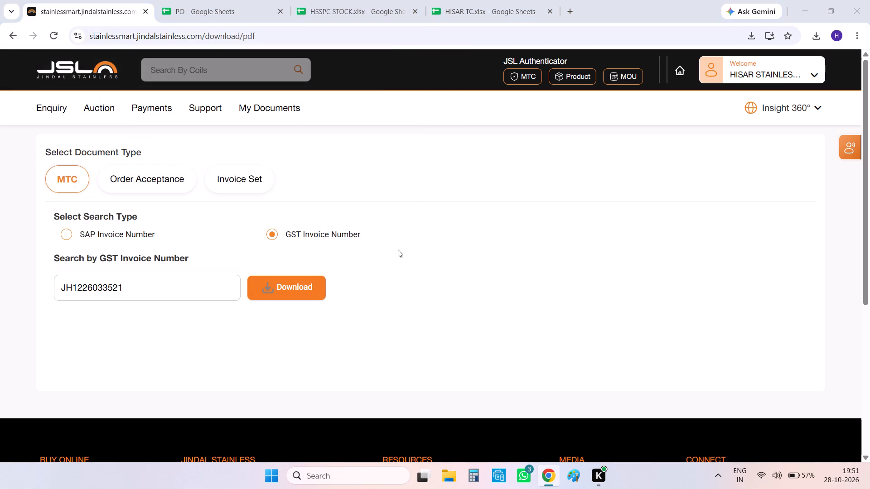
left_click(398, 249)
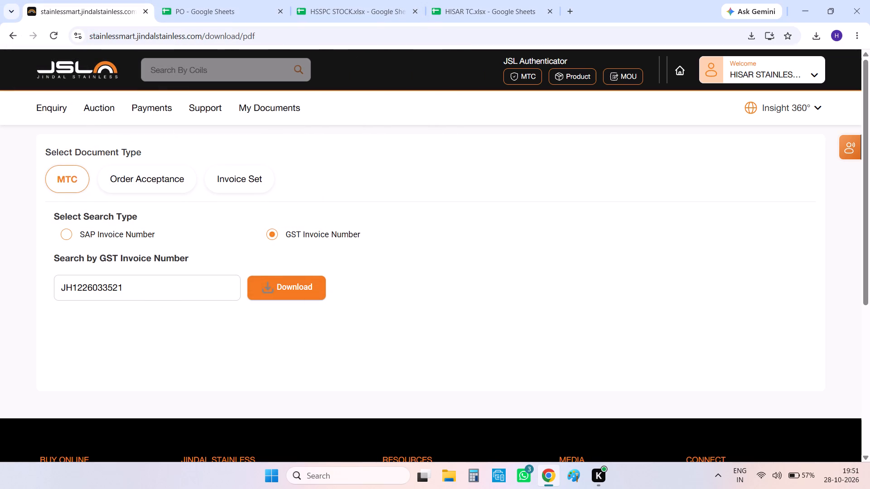
left_click(148, 288)
key("BackSpace")
key("0")
left_click(294, 291)
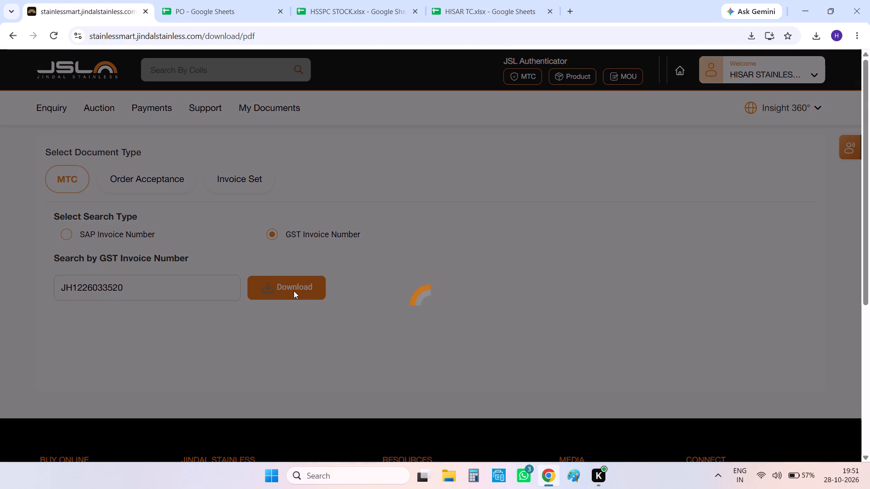
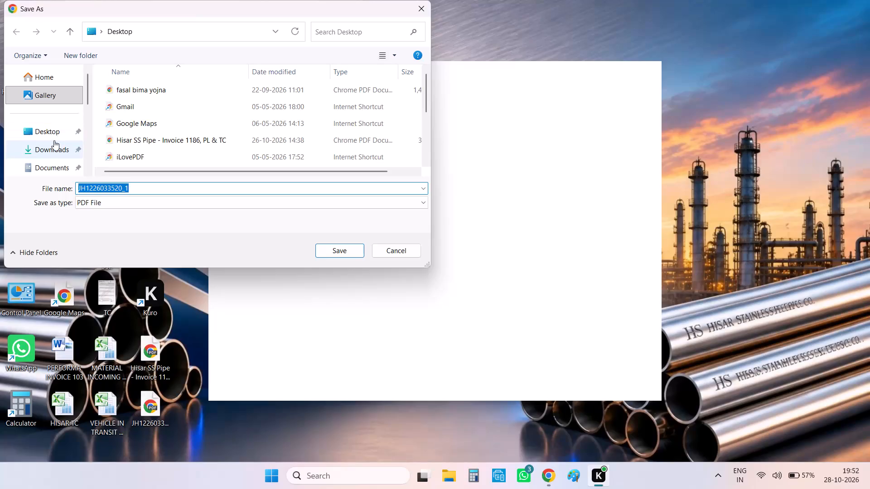
left_click(50, 131)
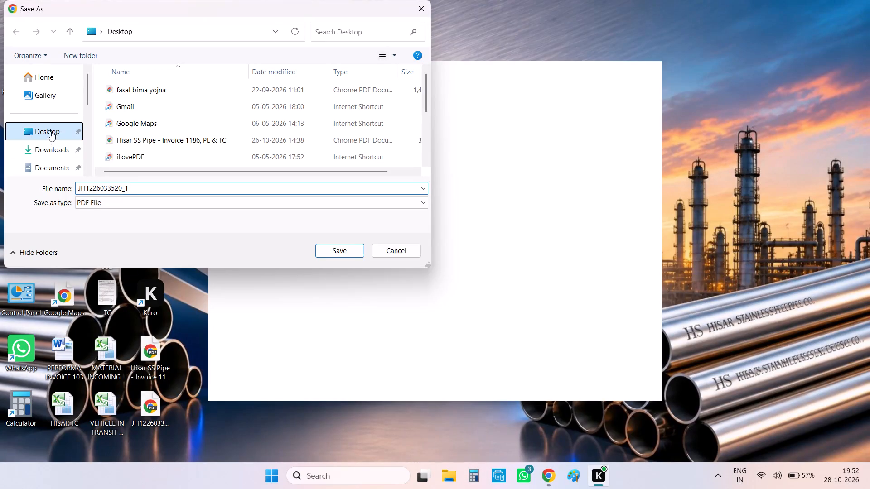
left_click(338, 247)
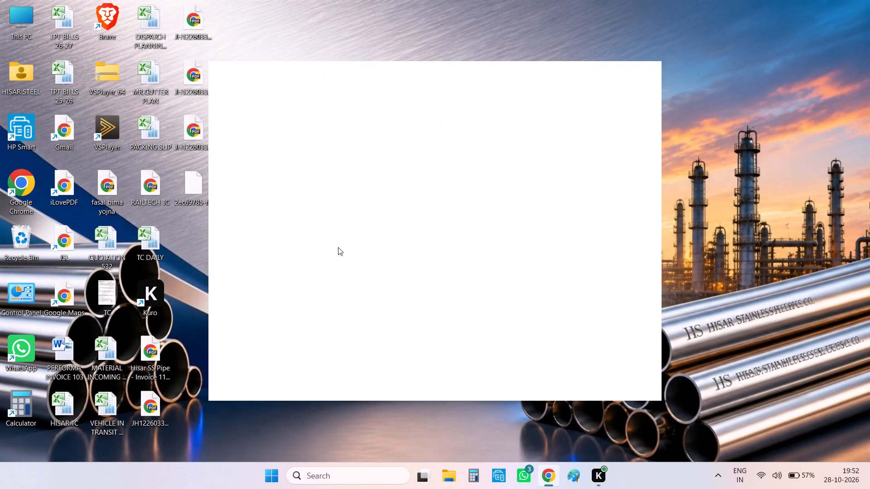
left_click(234, 32)
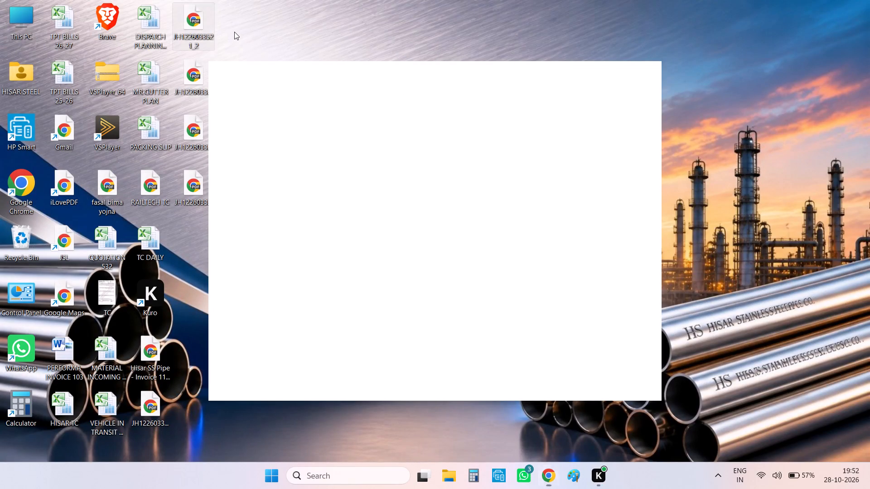
left_click_drag(234, 32, 222, 45)
left_click_drag(222, 45, 188, 140)
right_click(188, 140)
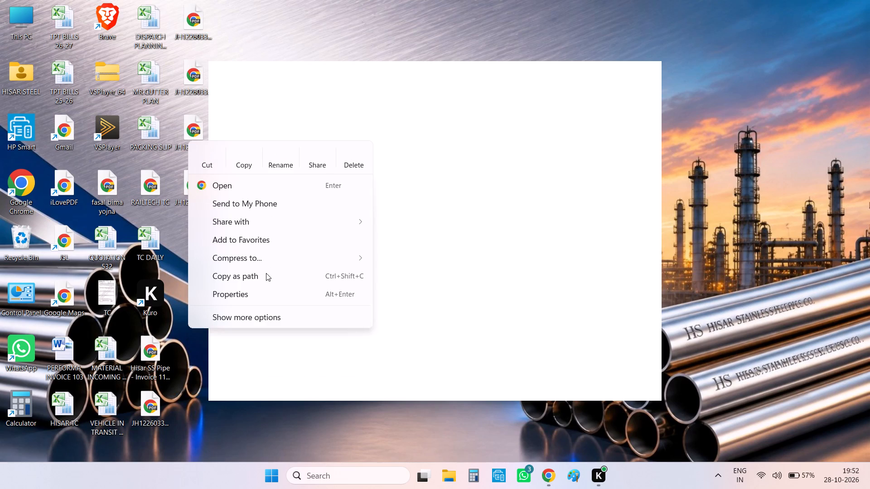
left_click(356, 158)
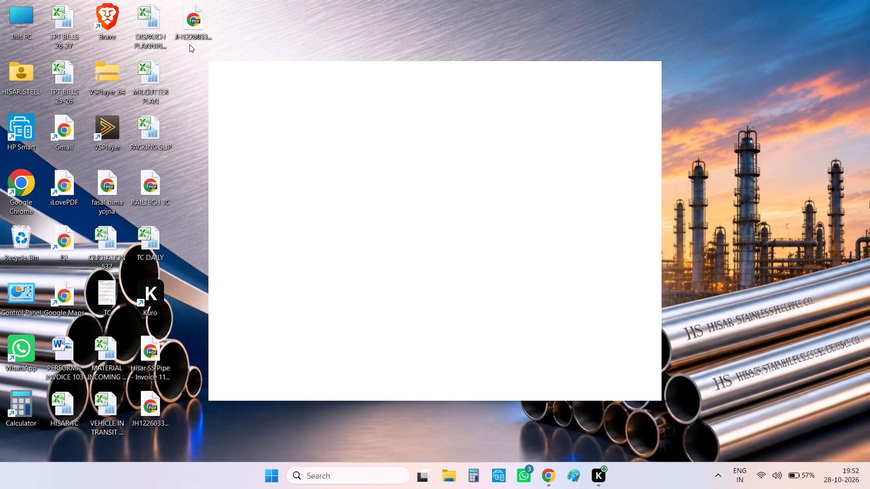
left_click(145, 409)
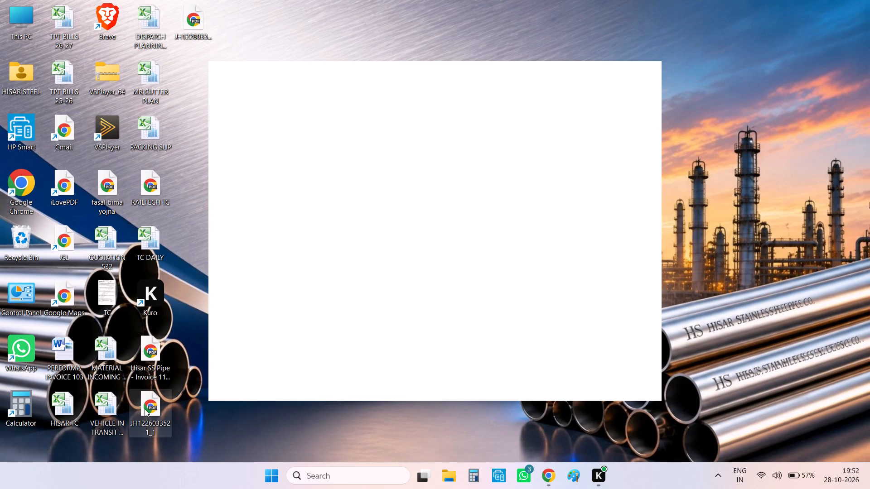
right_click(145, 409)
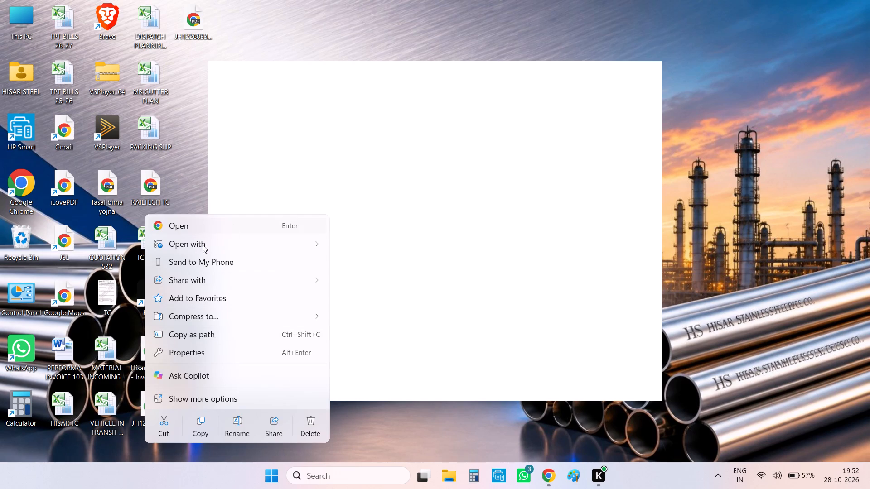
left_click(318, 427)
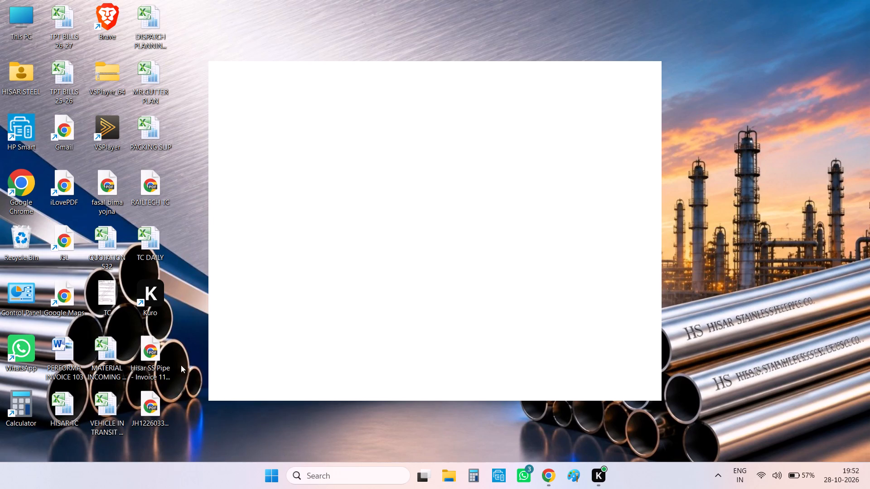
double_click(149, 409)
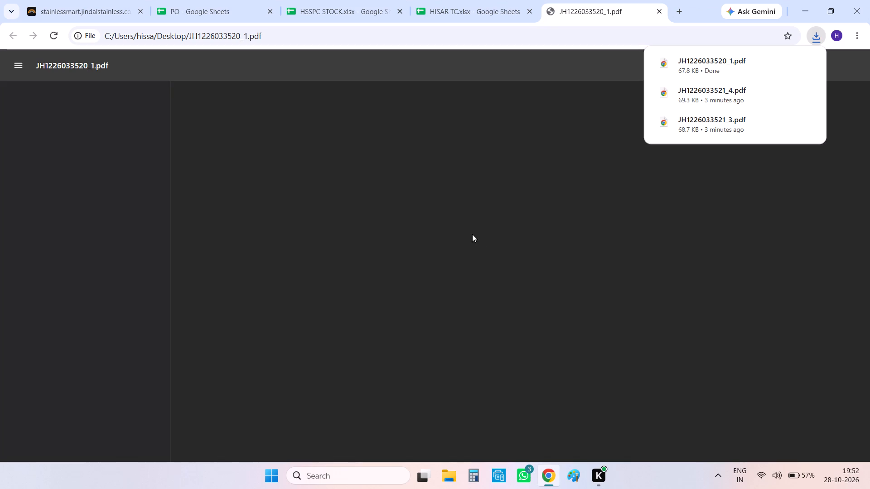
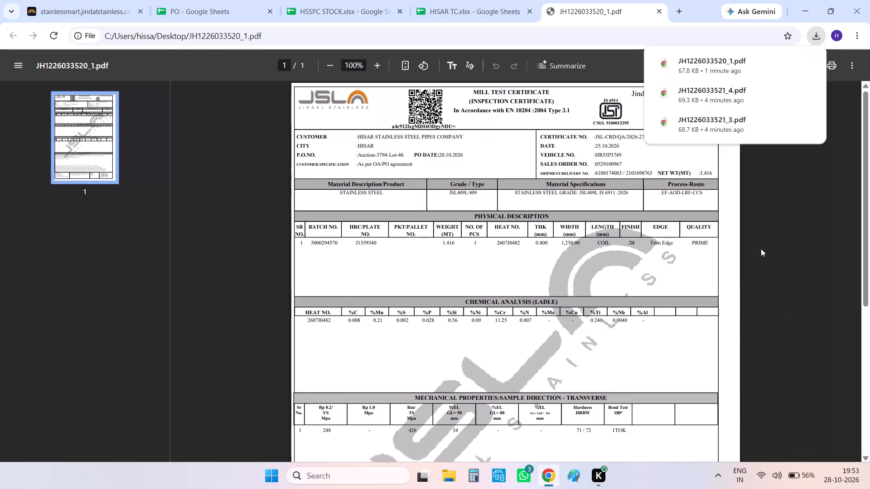
left_click(761, 249)
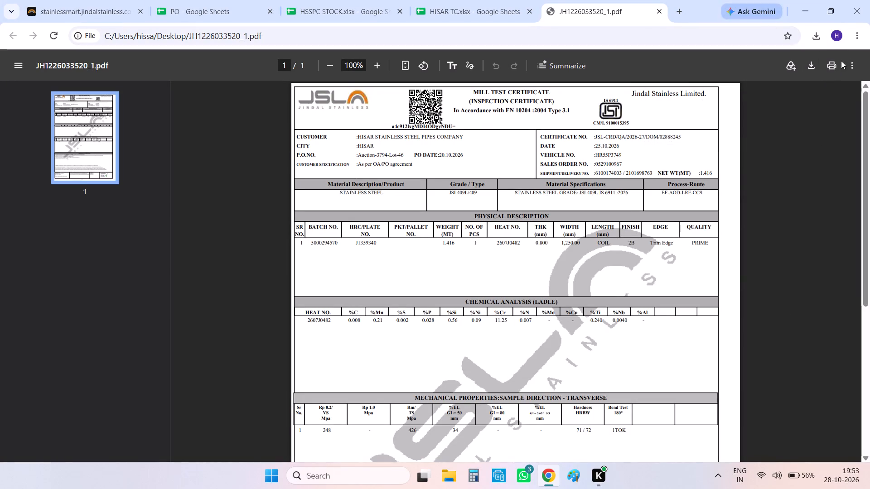
left_click(830, 67)
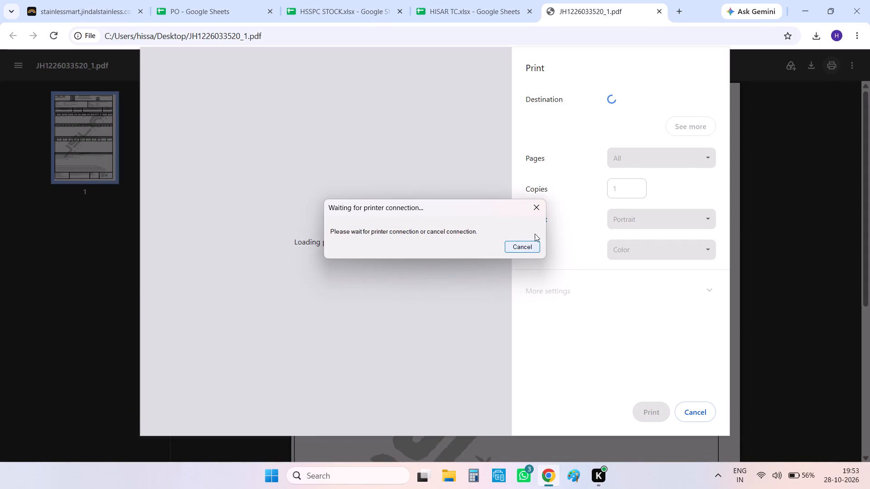
left_click(540, 210)
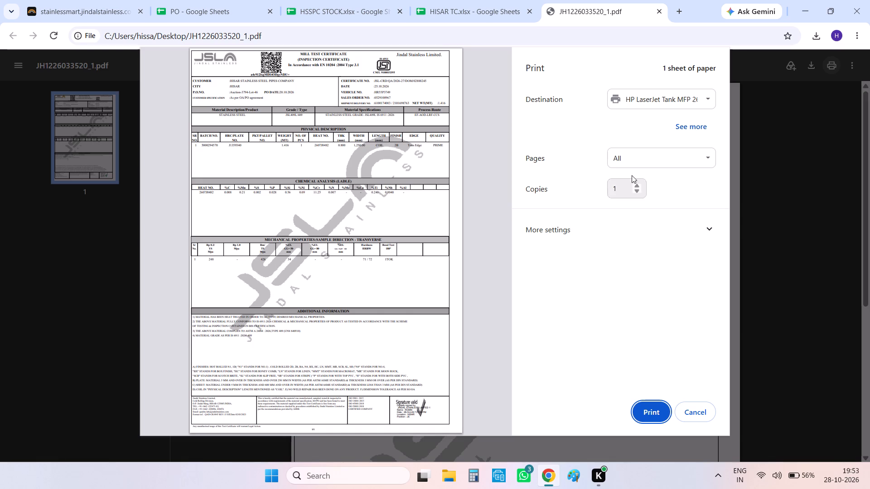
left_click(681, 99)
left_click(681, 99)
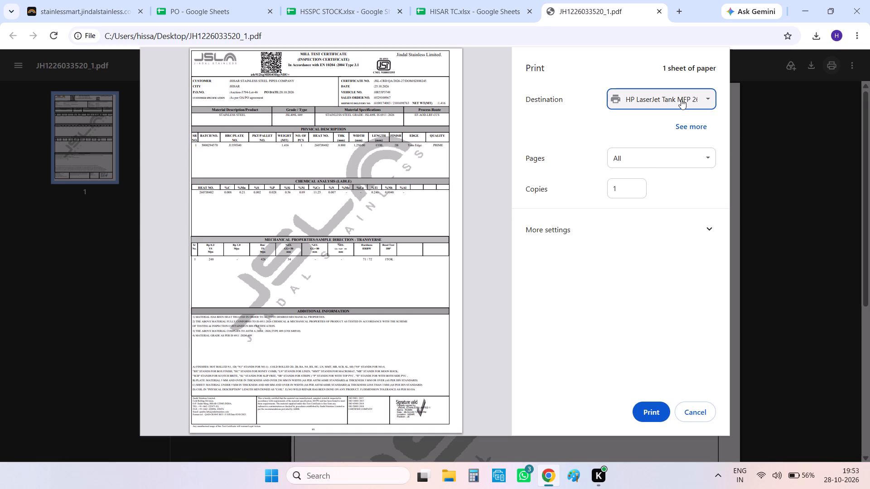
left_click(652, 415)
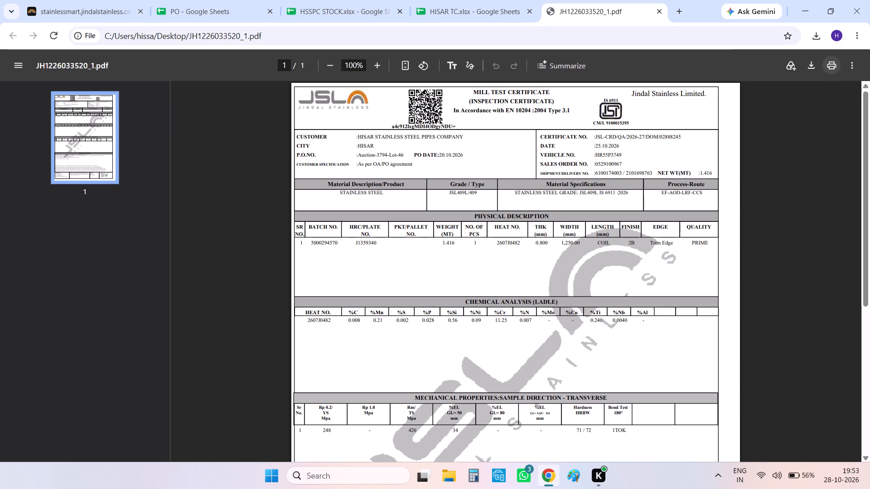
left_click(659, 10)
Set the heat number of the 409 grade item in the size table of certificate HSS26-27/530 to 2607J0482.
left_click(513, 1)
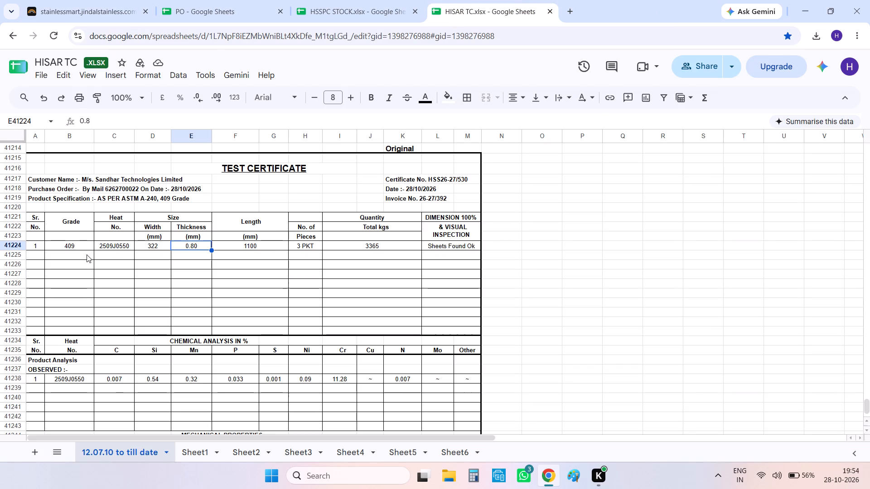
left_click(109, 245)
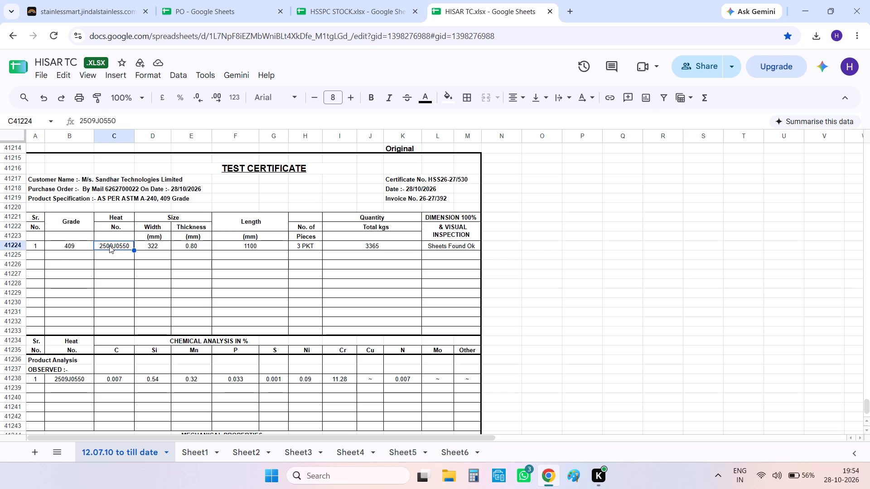
type("260")
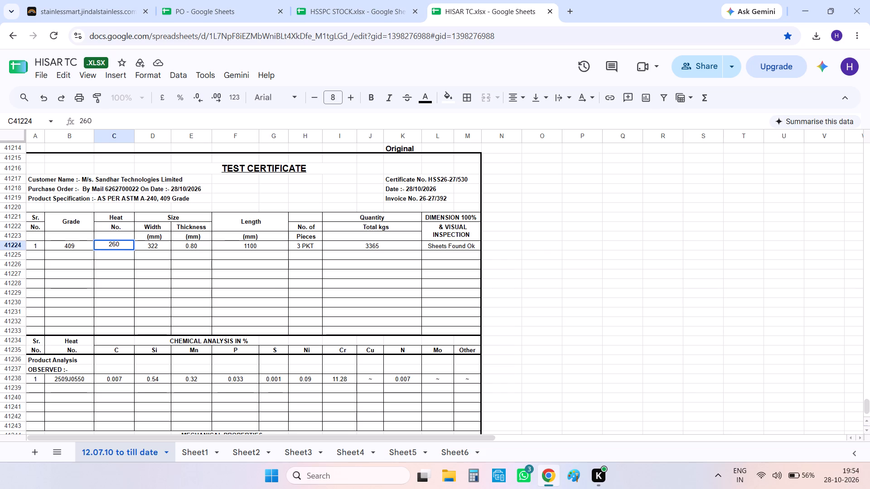
type("7j0482")
key("Right")
key("Left")
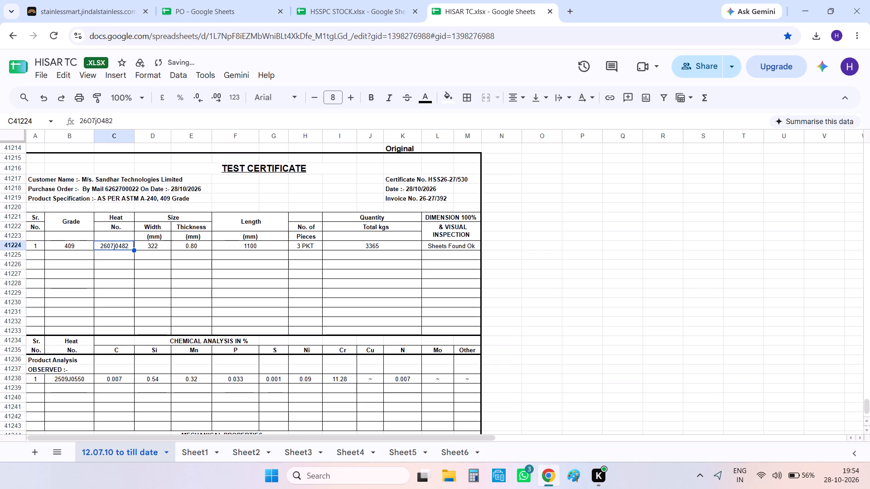
type("2607")
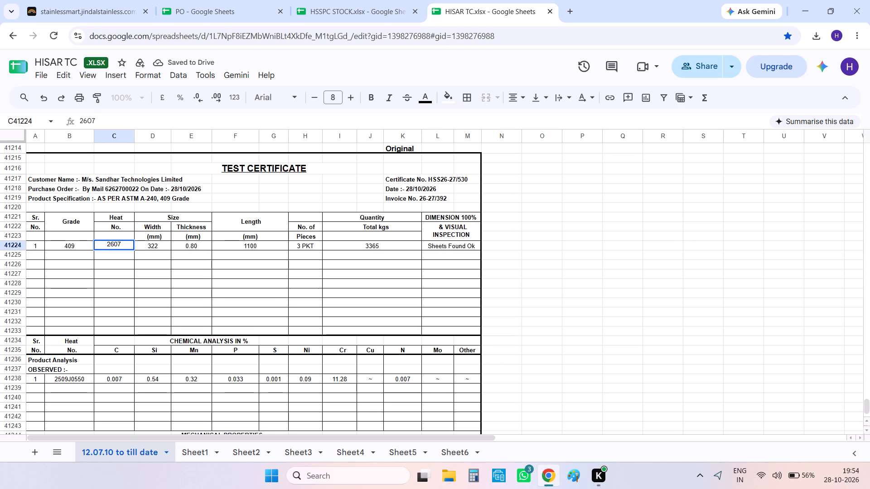
key("shift+j")
type("0482")
key("Right")
Set the heat number in the first observed row of the chemical analysis to 2607J0482.
key("Down")
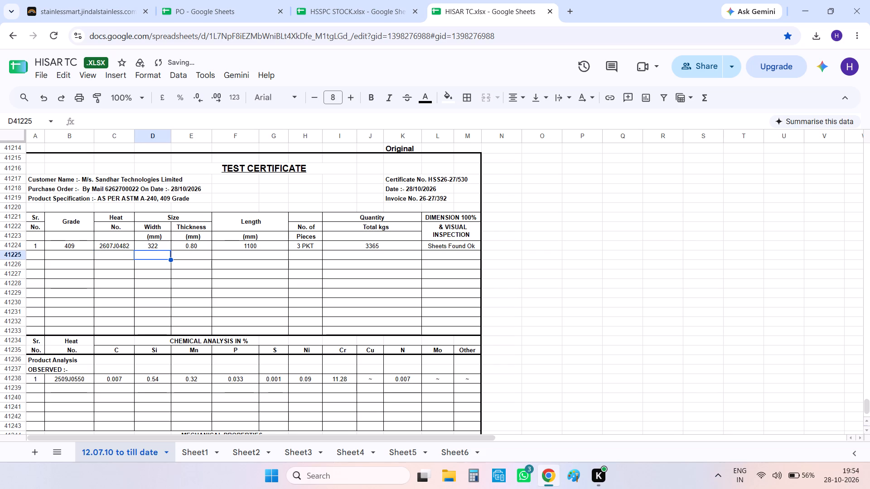
key("Left")
key("Down")
key("Down")
key("Down")
key("Down")
key("Down")
key("Down")
key("Down")
key("Down")
key("Down")
key("Down")
key("Down")
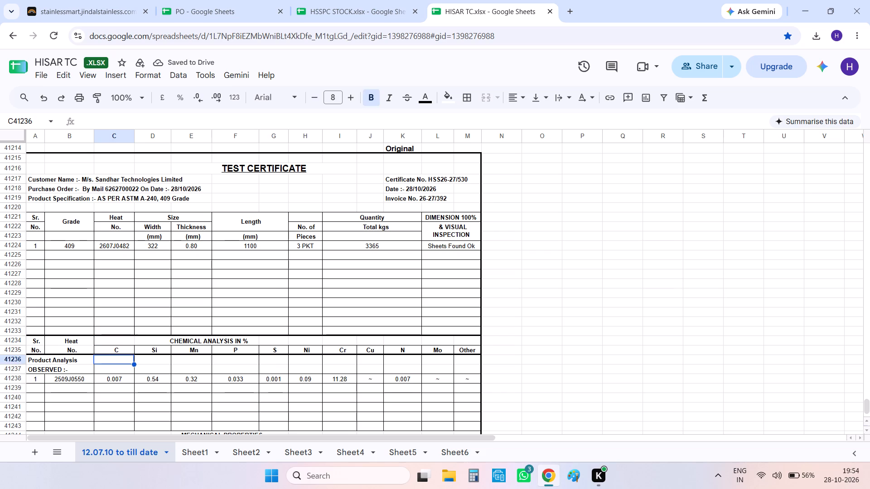
key("Down")
key("Down")
key("Left")
type("2607")
key("shift+j")
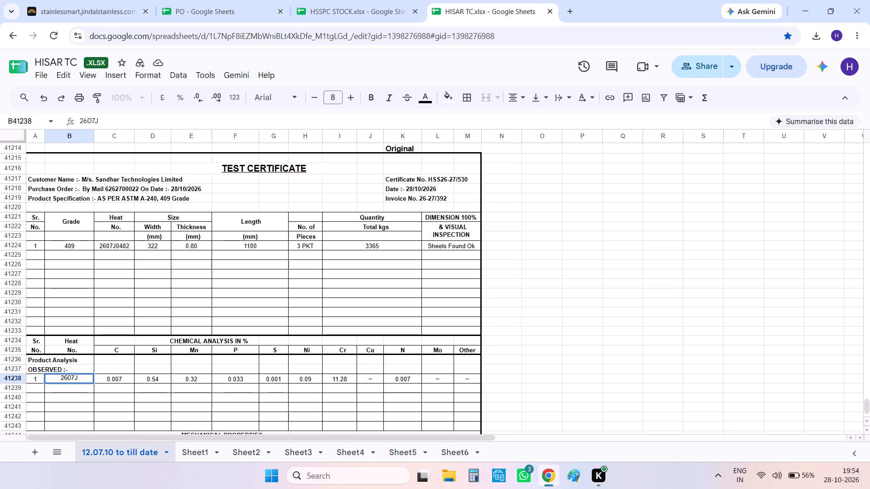
type("0482")
key("Right")
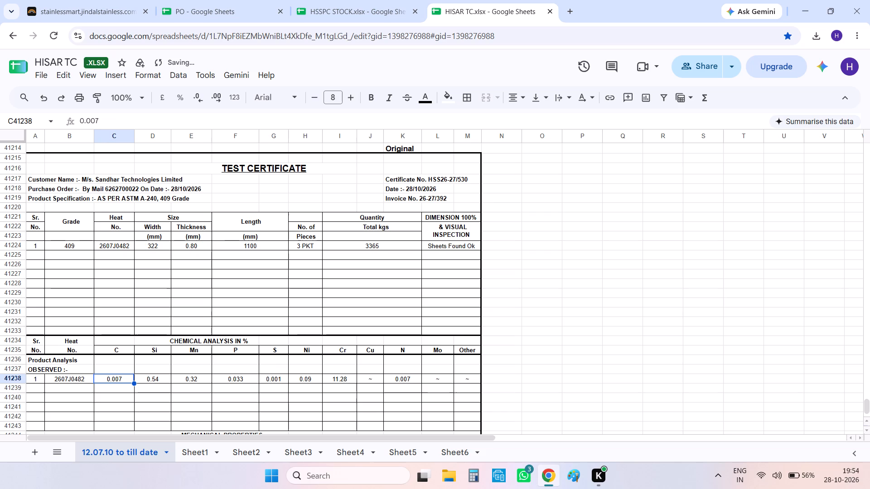
Set the chemical analysis row's C to 0.008, Si to 0.56 and Mn to 0.21.
type("0.008")
key("Right")
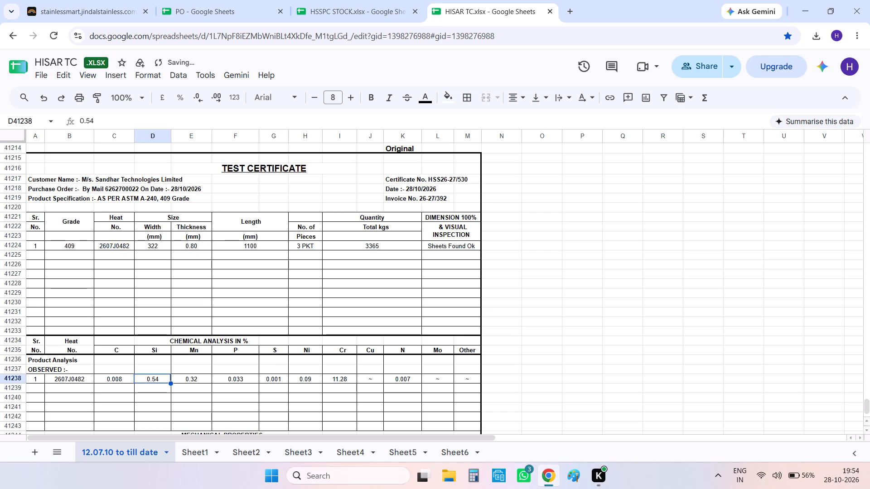
type("056")
key("Right")
key("Left")
type("0.56")
key("Right")
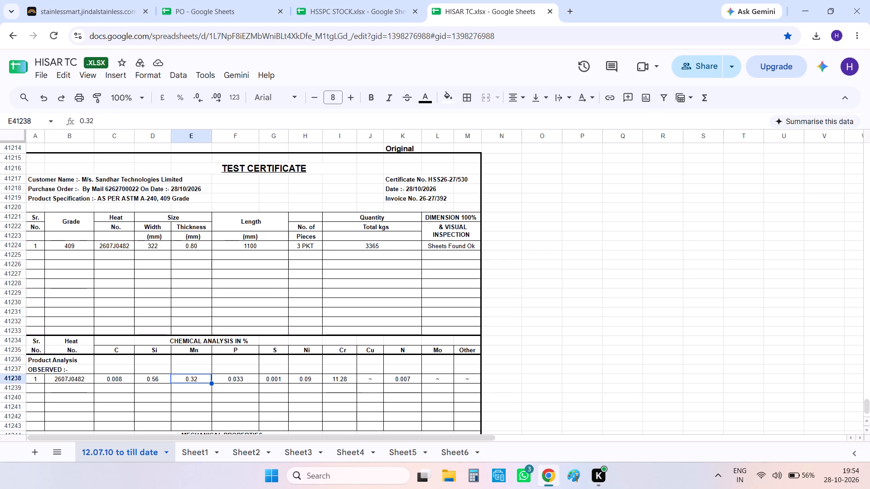
type("0.21")
key("Right")
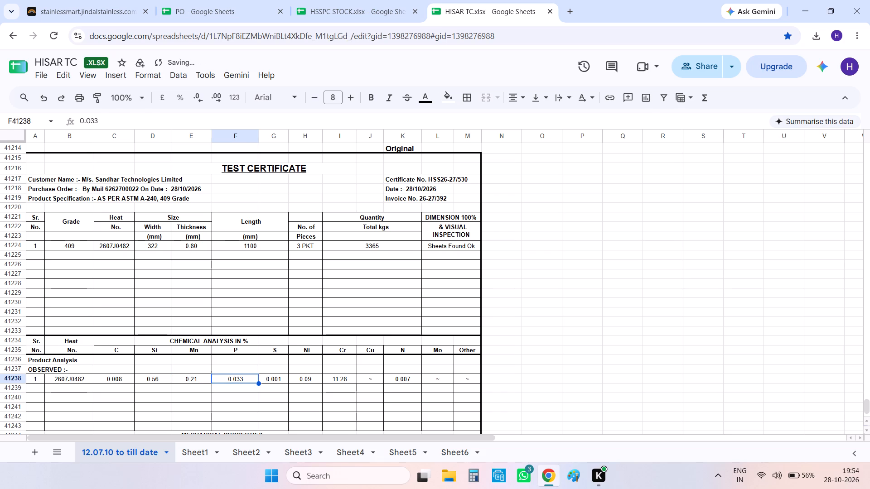
Set the chemical analysis row's P to 0.028, S to 0.002, Ni to 0.09 and Cr to 11.25.
type("0.028")
key("Right")
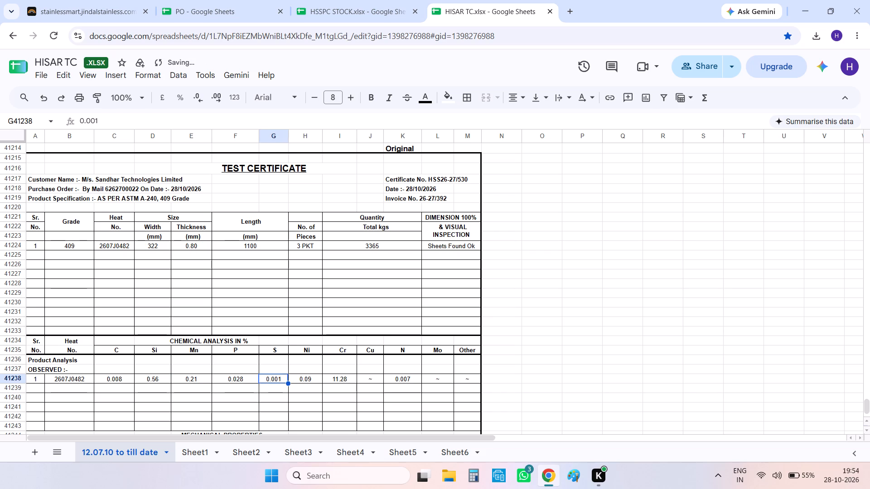
type("0.002")
key("Right")
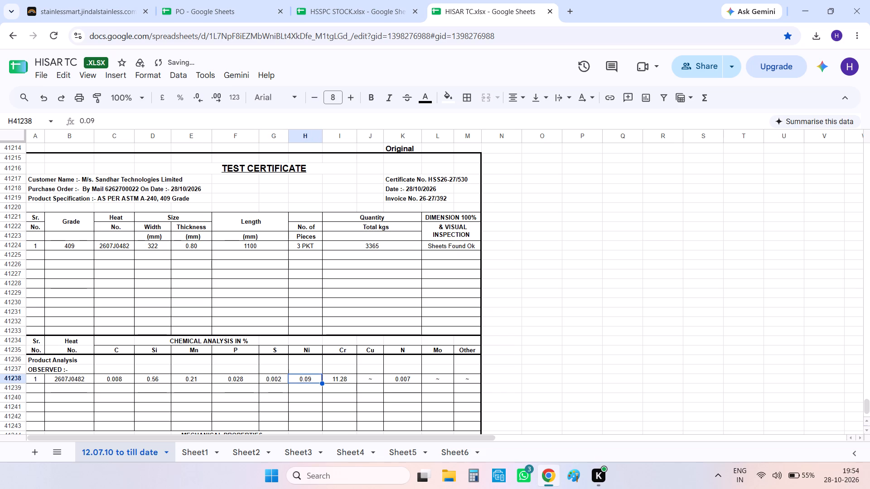
type("0.09")
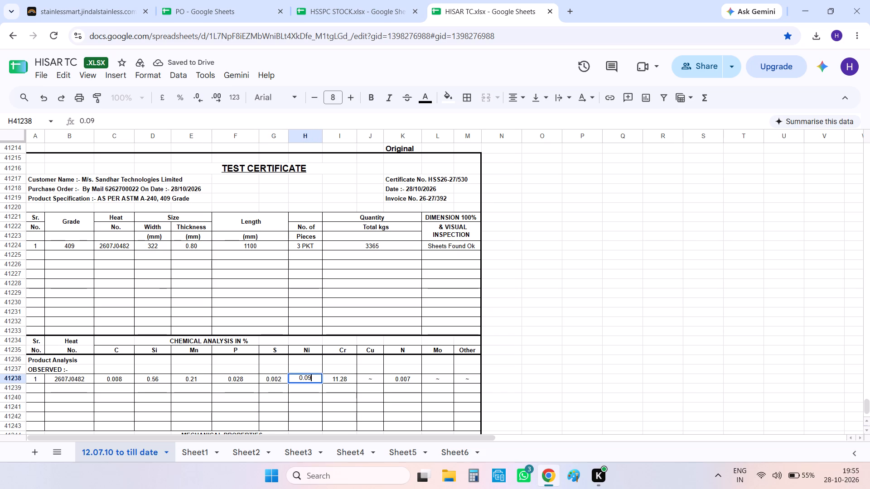
key("Right")
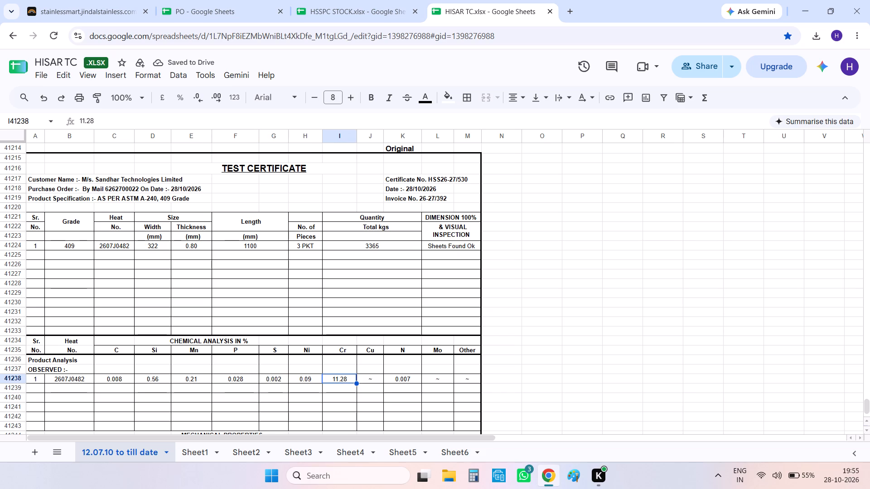
type("11.25")
key("Right")
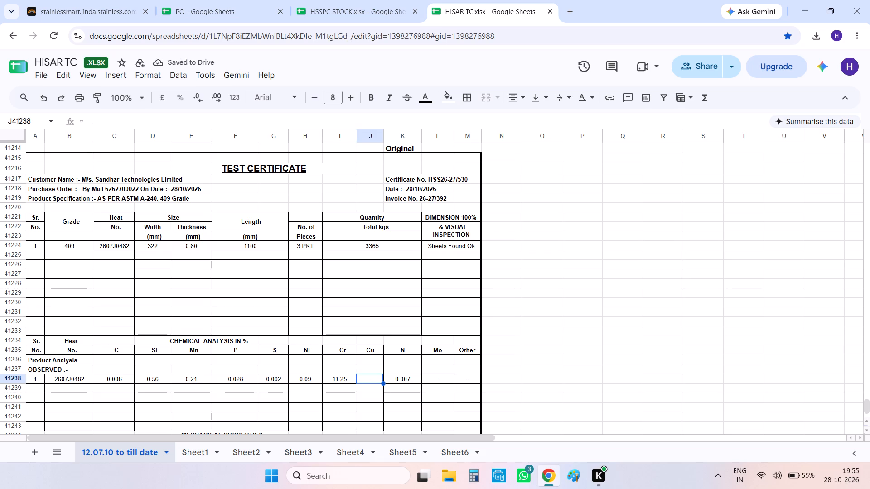
Review the entered C, Si, Mn, P, S, Ni and Cr values in the chemical analysis row.
key("Left")
key("Left")
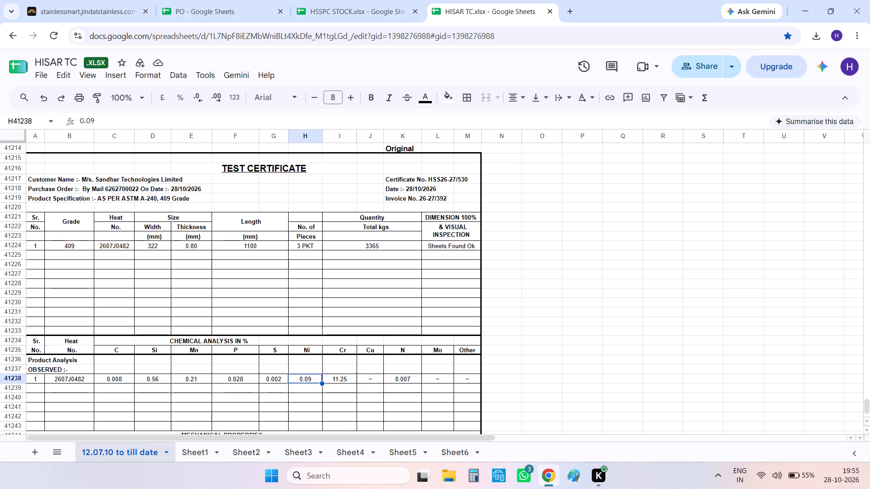
key("Left")
key("Left")
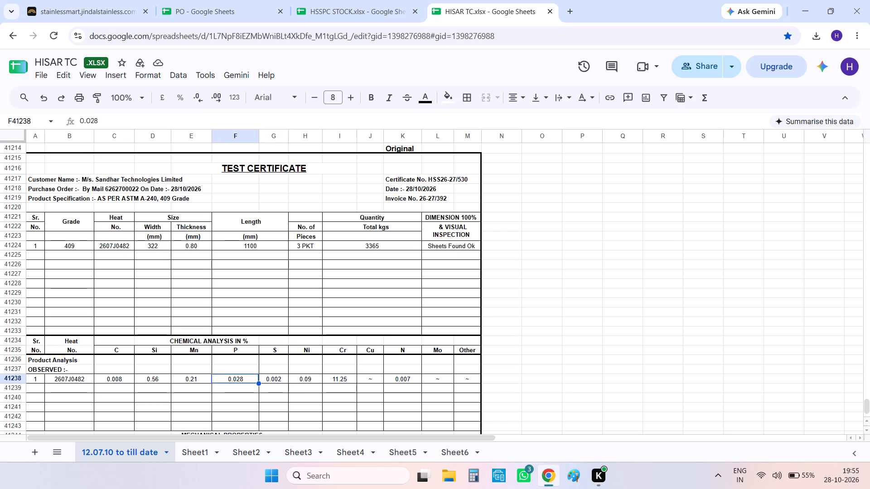
key("Left")
key("Left")
key("Left")
key("Right")
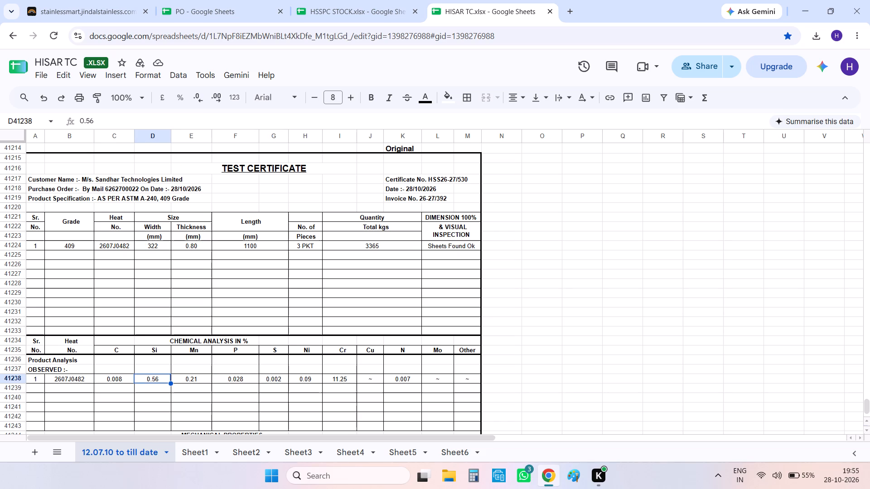
key("Right")
key("Right")
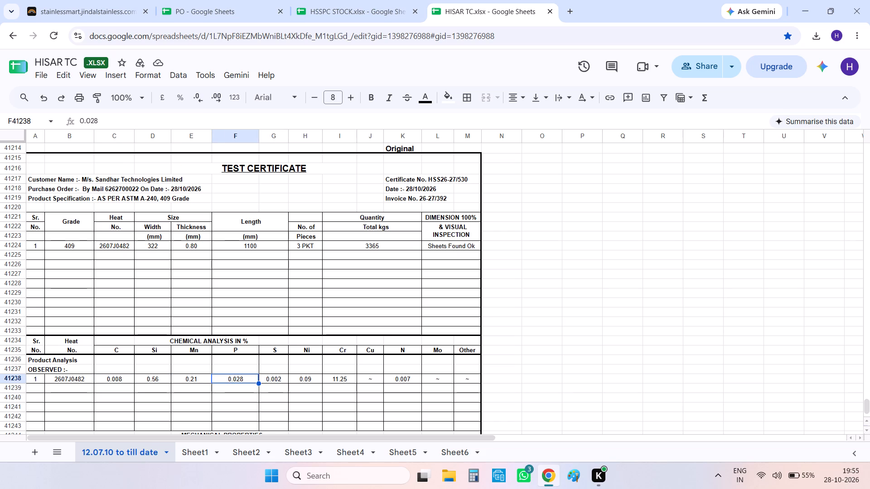
key("Right")
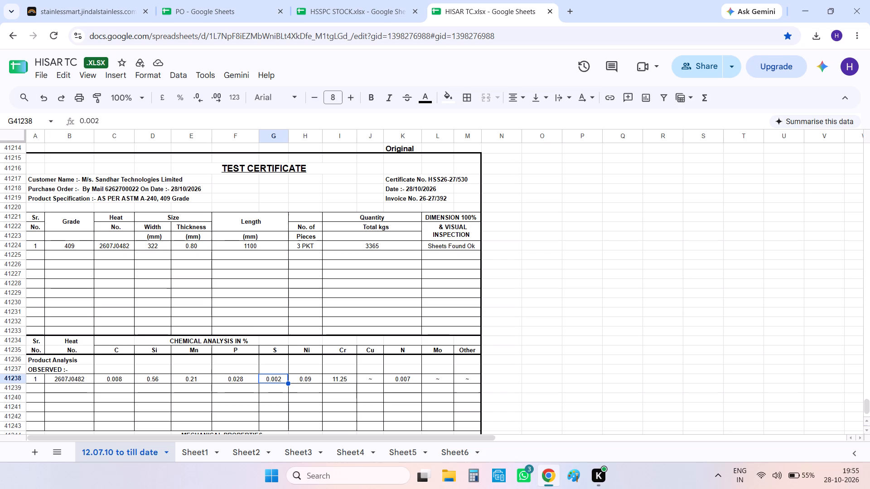
key("Right")
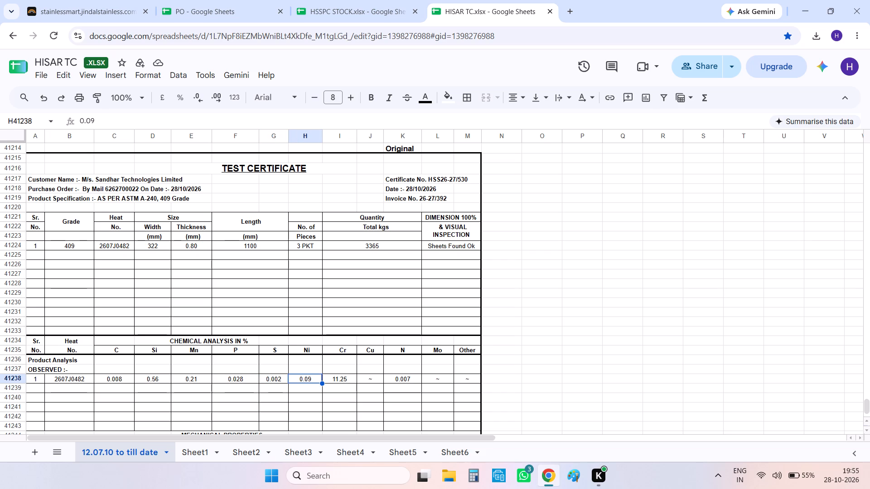
key("Left")
key("Left")
key("Left")
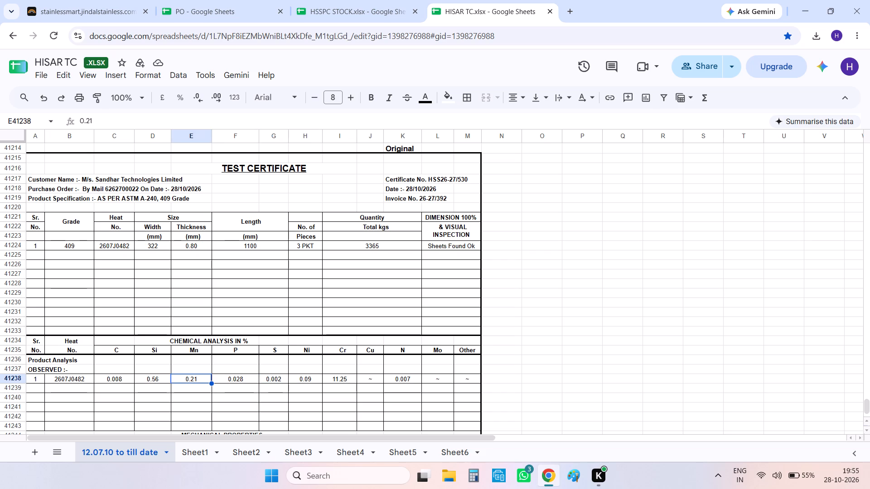
Set the heat number in the first observed row of the mechanical properties to 2607J0482.
key("Left")
key("Down")
key("Down")
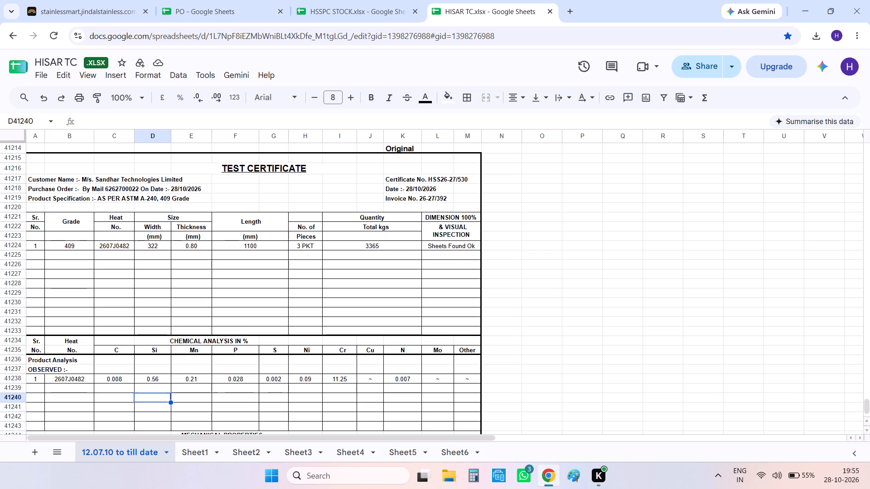
key("Down")
key("Down")
key("Down")
key("Left")
key("Down")
key("Down")
key("Down")
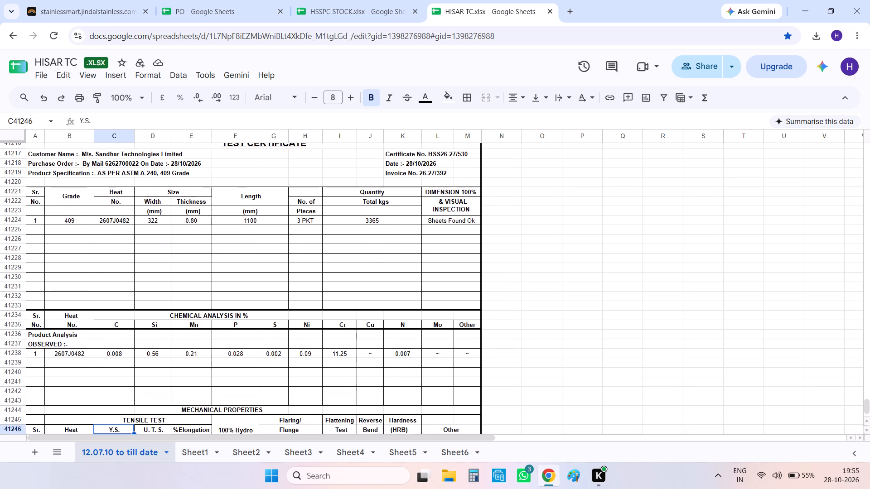
key("Down")
key("Down")
key("Left")
key("Down")
key("Down")
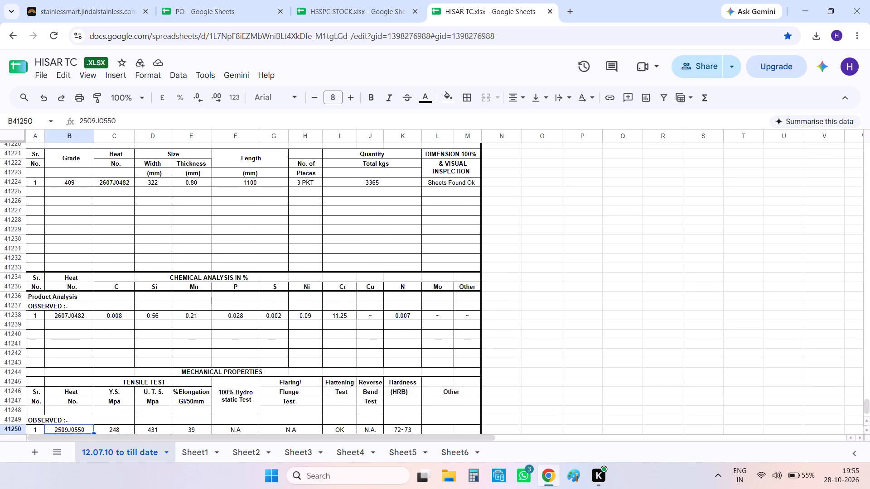
type("2607")
key("shift+j")
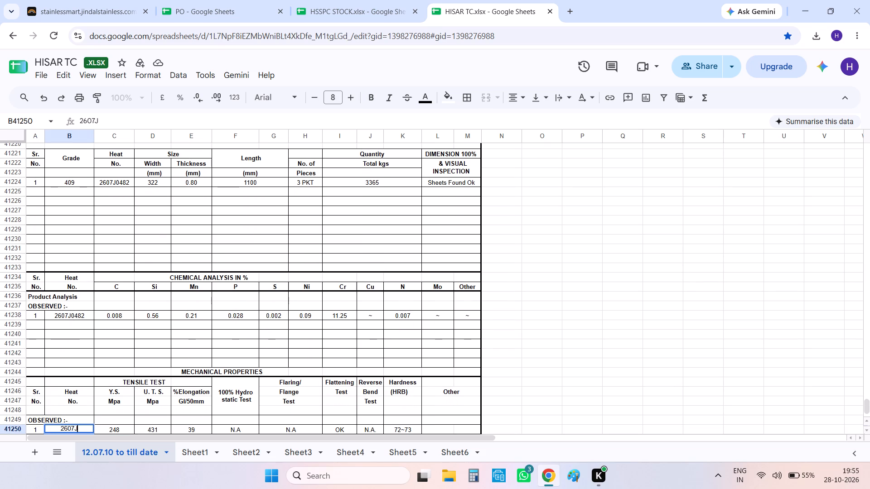
type("0482")
key("Right")
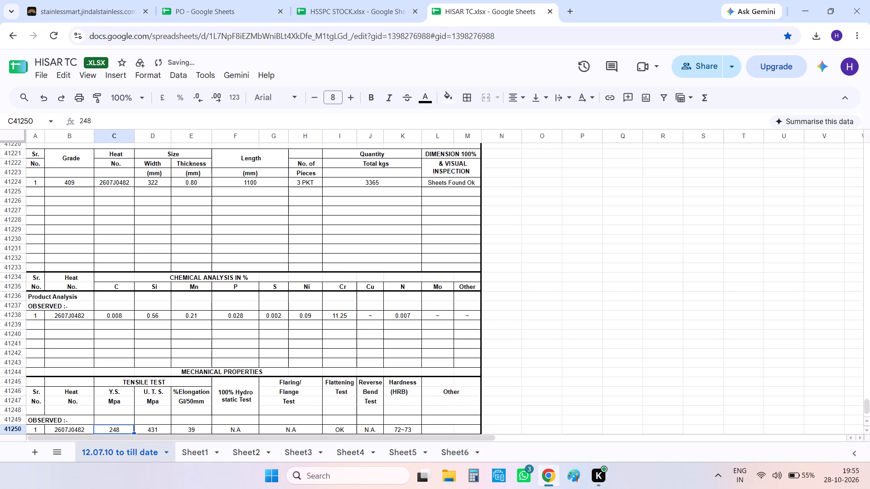
Fill the mechanical properties row with Y.S. 248, U.T.S. 426, elongation 34 and hardness 71~72.
type("248")
key("Right")
type("426")
key("Right")
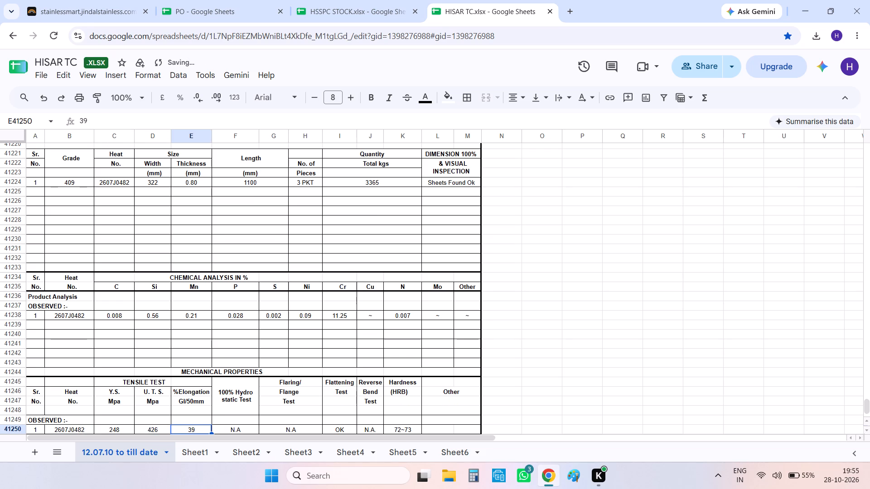
type("34")
key("Right")
key("Right")
key("Right")
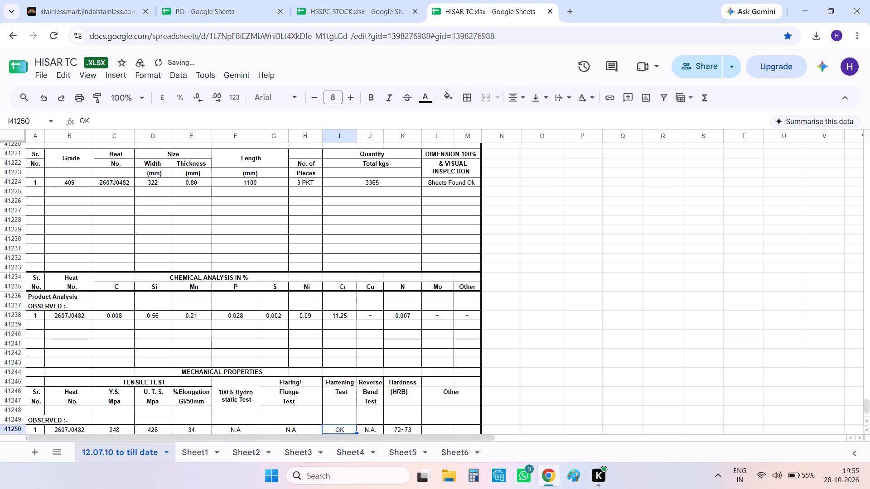
key("Right")
key("Right")
type("71")
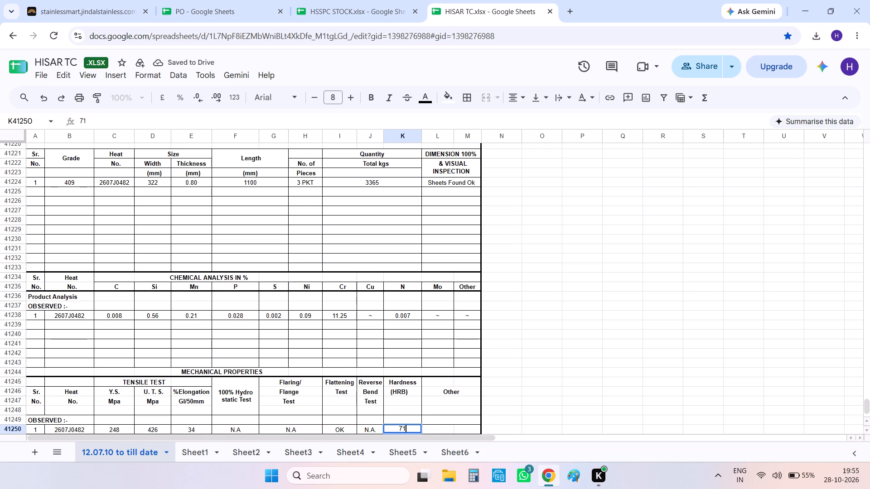
key("shift+asciitilde")
type("72")
key("Right")
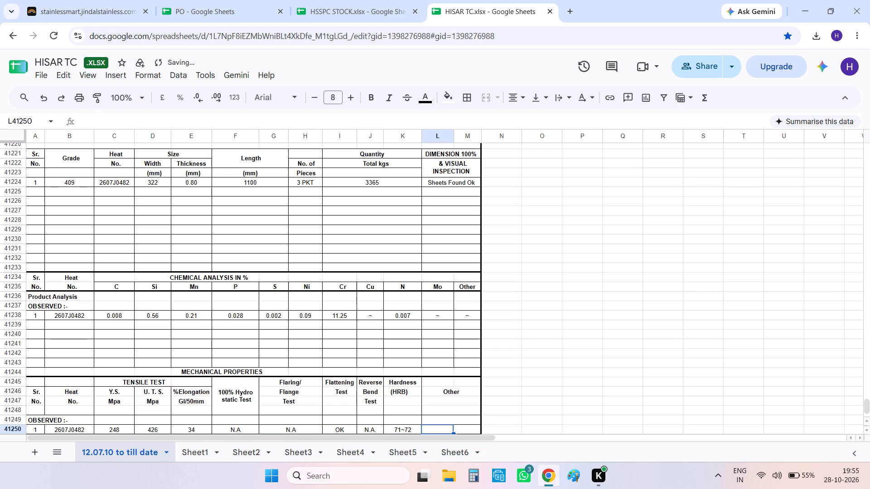
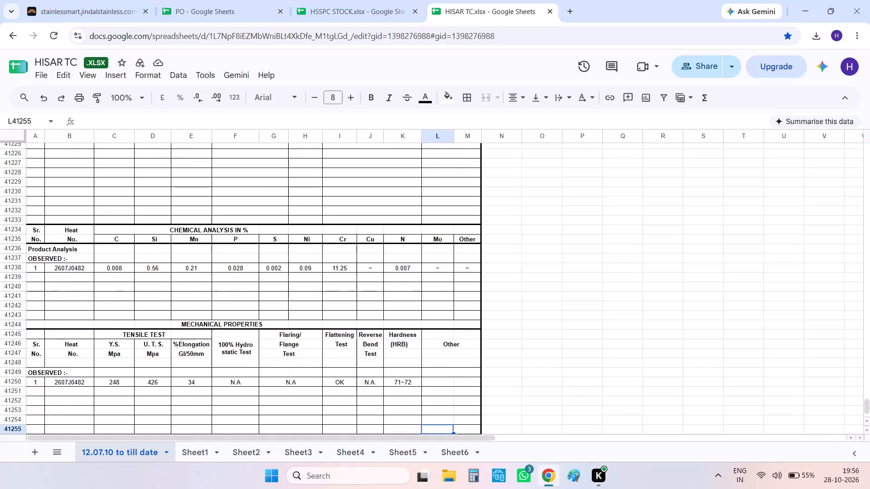
Review the filled test certificate from the mechanical properties down to the signature block, then back up to its header details.
key("Down")
key("Down")
key("Down")
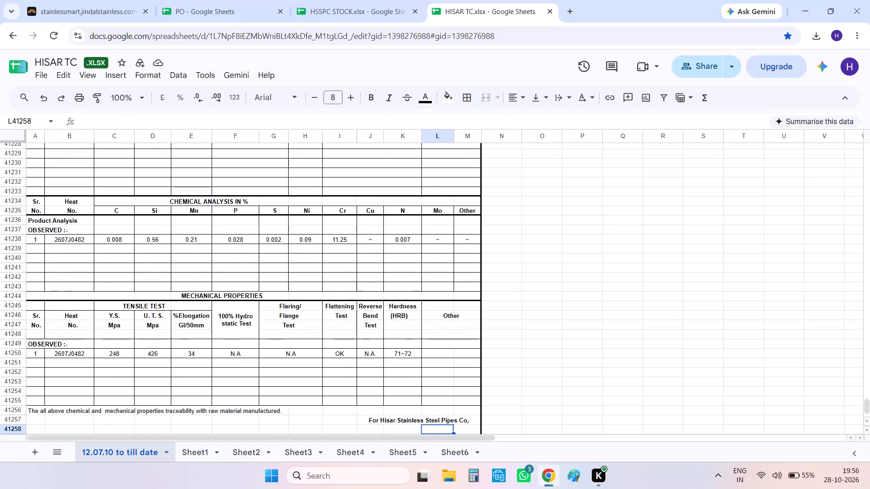
key("Up")
key("Down")
key("Down")
key("Down")
key("Down")
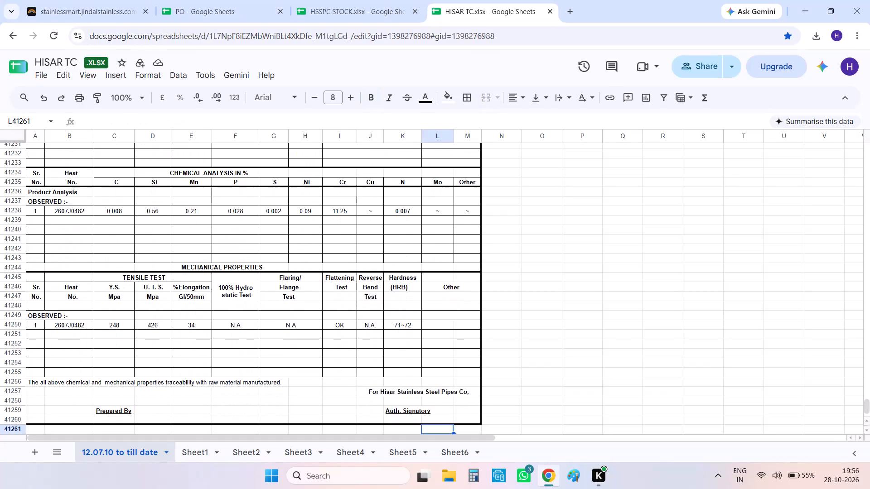
key("Up")
key("Up")
key("Up")
key("Up")
key("Up")
key("Up")
key("Up")
key("Up")
key("Up")
key("Up")
key("Up")
key("Up")
key("Up")
key("Up")
key("Up")
key("Up")
key("Up")
key("Up")
key("Up")
key("Up")
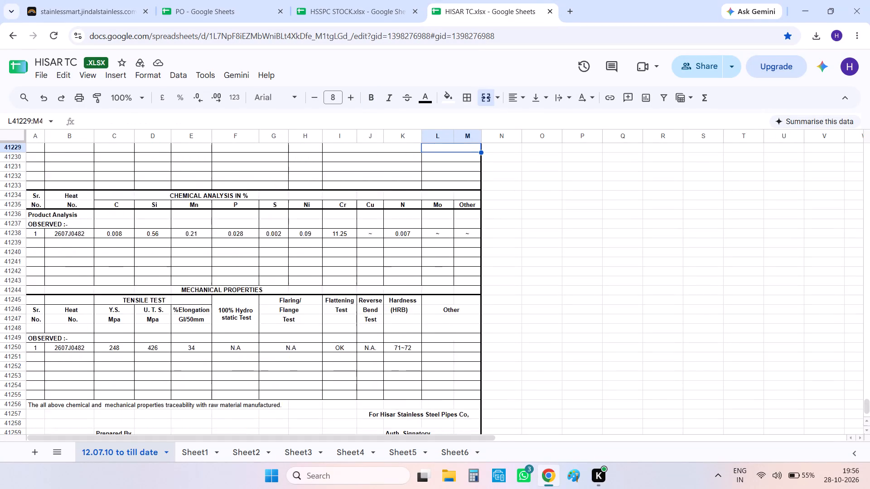
key("Up")
key("Up")
key("Up")
key("Up")
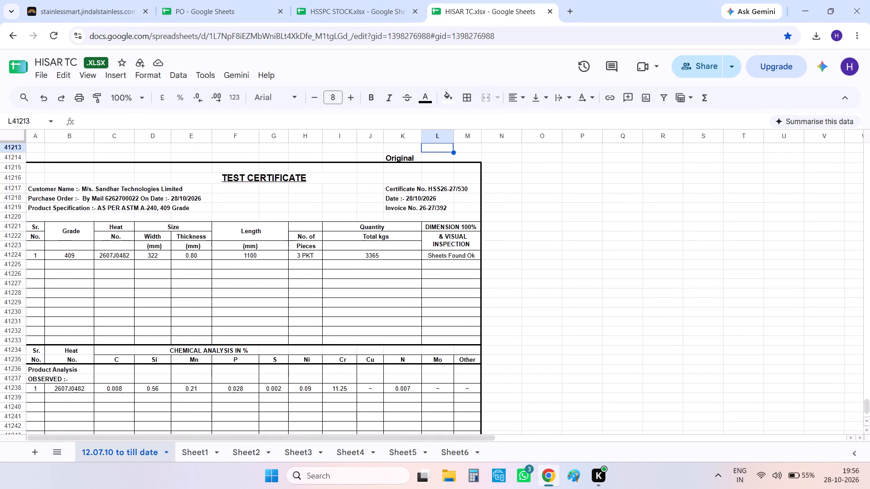
Append " - Nalagarh Unit - I" to the customer name M/s. Sandhar Technologies Limited in the certificate header.
key("Down")
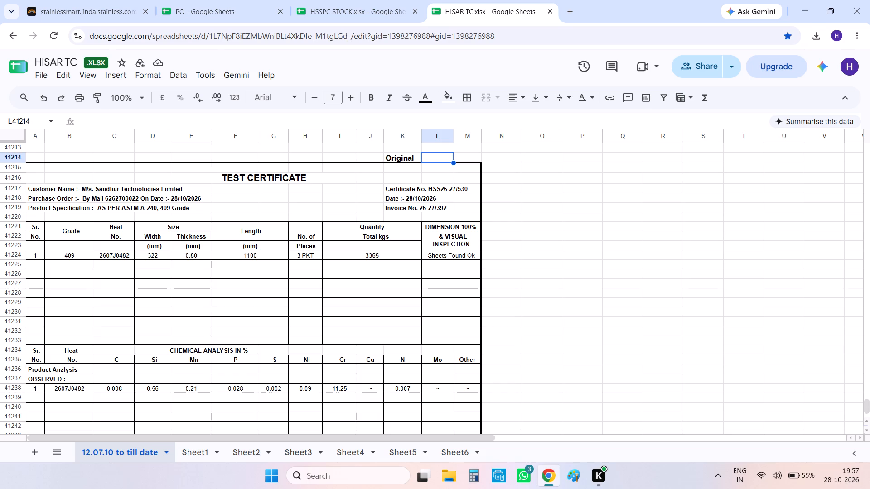
key("Left")
key("Left")
key("Down")
key("Left")
key("Left")
key("Left")
key("Left")
key("Left")
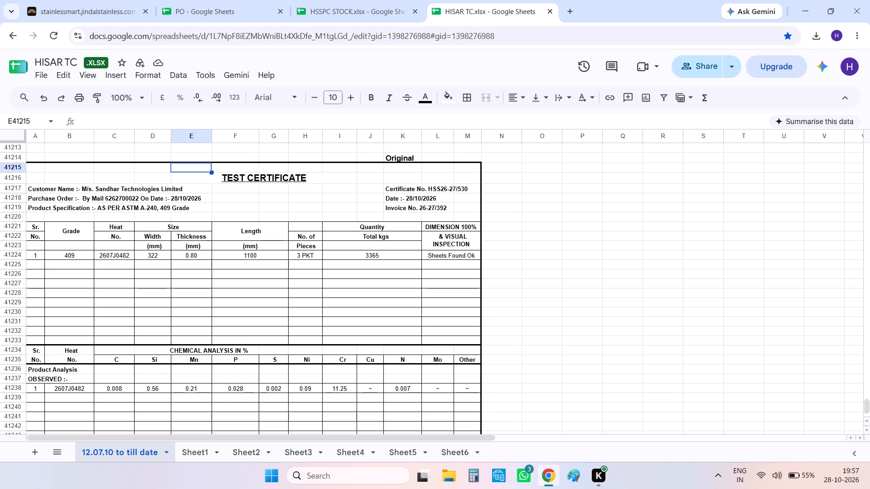
key("Down")
key("Down")
key("Left")
key("Left")
key("Left")
key("Left")
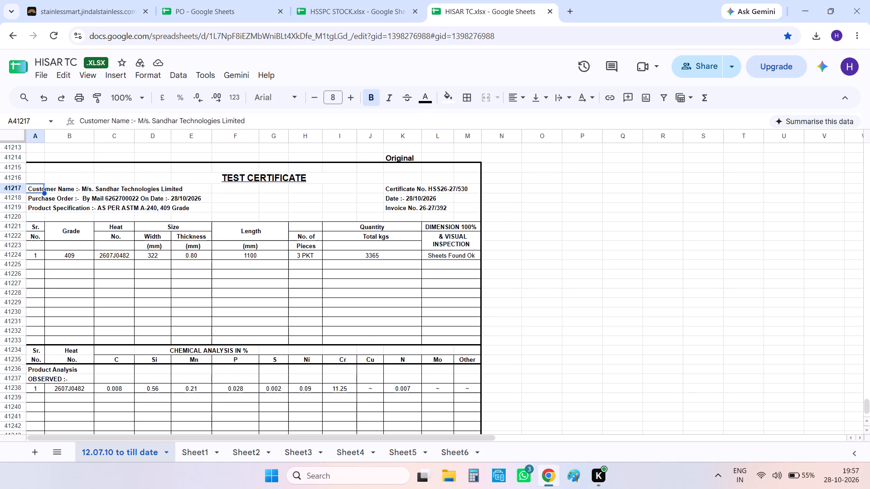
left_click(266, 117)
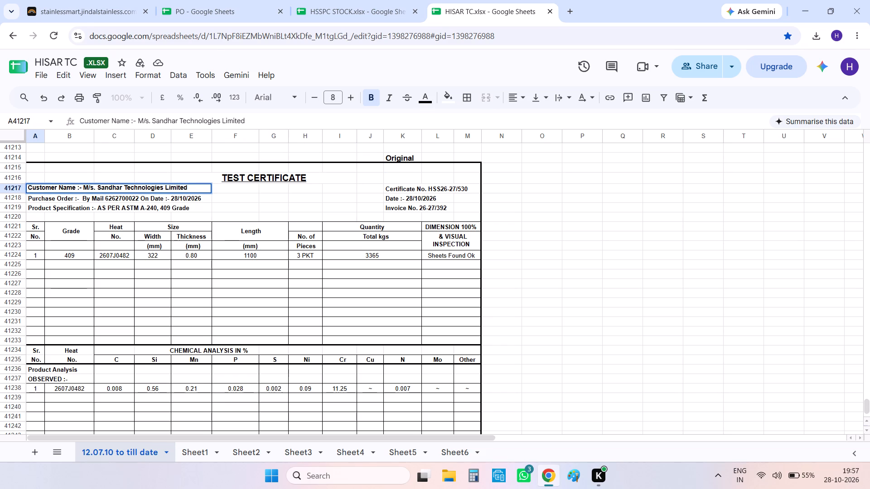
key("minus")
key("BackSpace")
key("space")
type("- na")
key("BackSpace")
key("BackSpace")
type("Nalagarh")
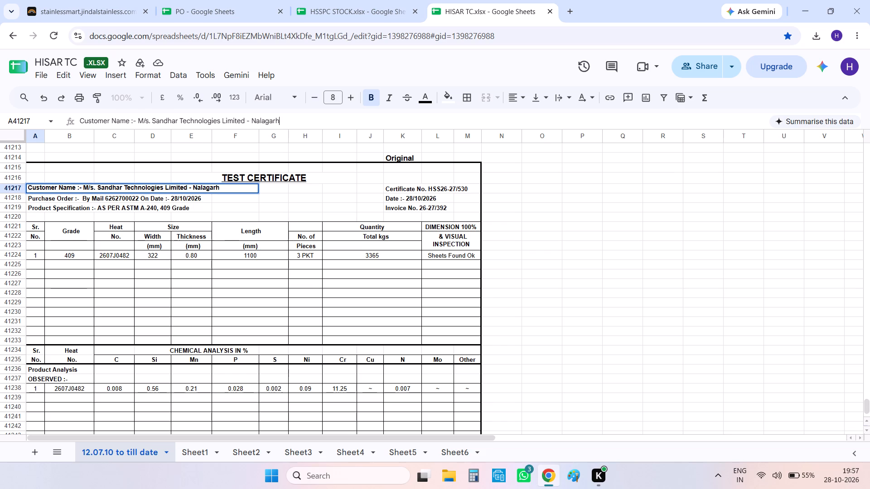
key("space")
key("shift+u")
type("nit")
key("minus")
key("shift+i")
key("BackSpace")
key("BackSpace")
key("space")
type("-")
key("space")
key("shift+i")
key("Return")
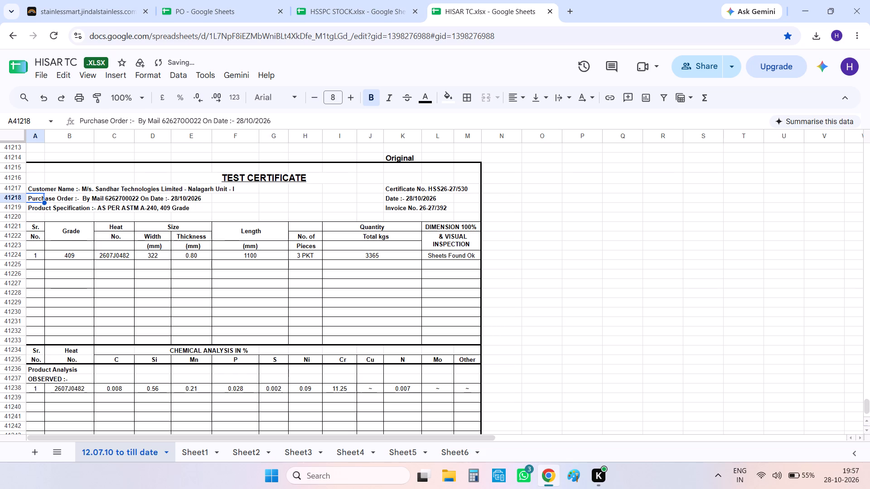
Insert one blank column before column A of the certificate sheet.
key("Up")
key("Up")
key("Up")
key("Up")
key("Up")
key("Up")
key("Up")
key("Up")
key("Up")
key("Up")
key("Up")
key("Up")
key("Up")
key("Up")
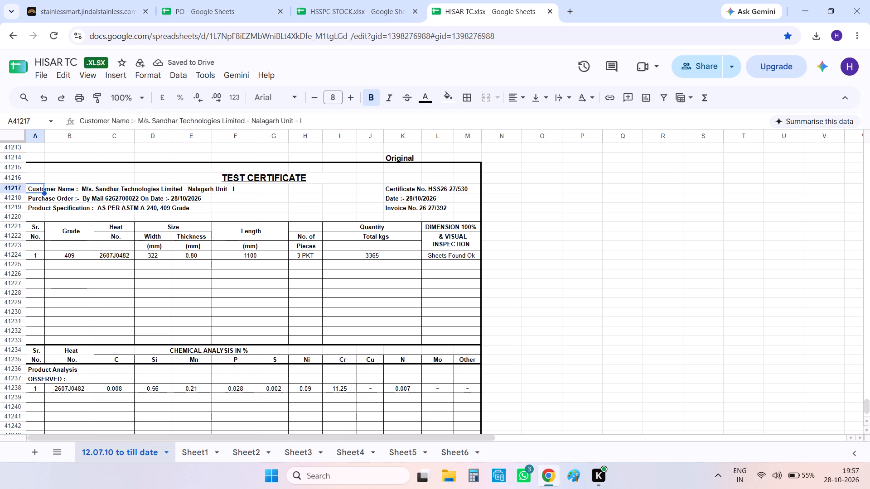
key("Down")
key("Down")
key("Down")
key("Down")
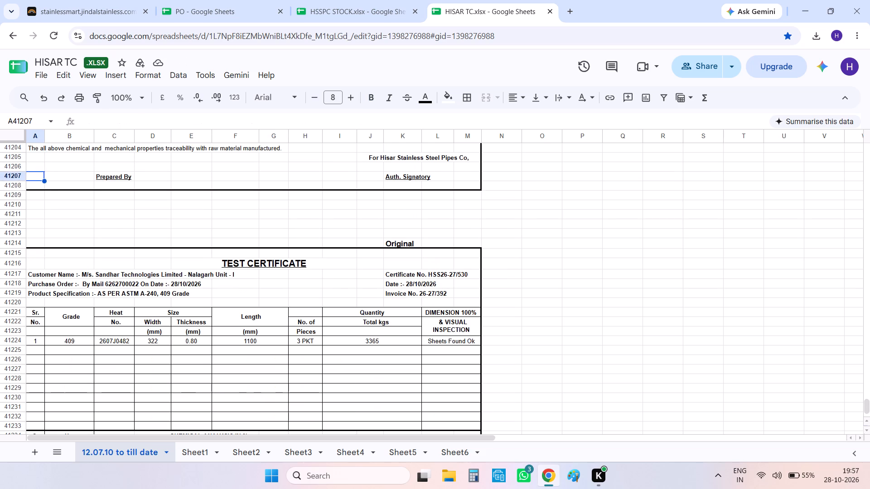
key("Down")
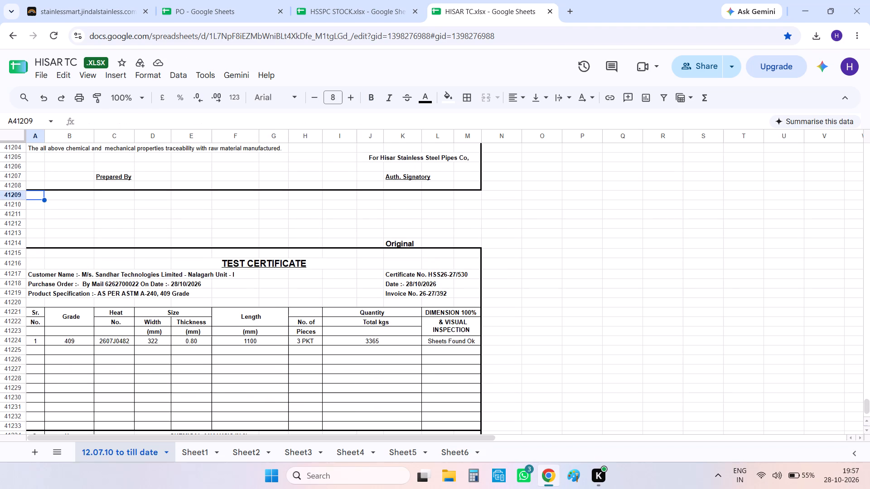
left_click(39, 138)
right_click(39, 138)
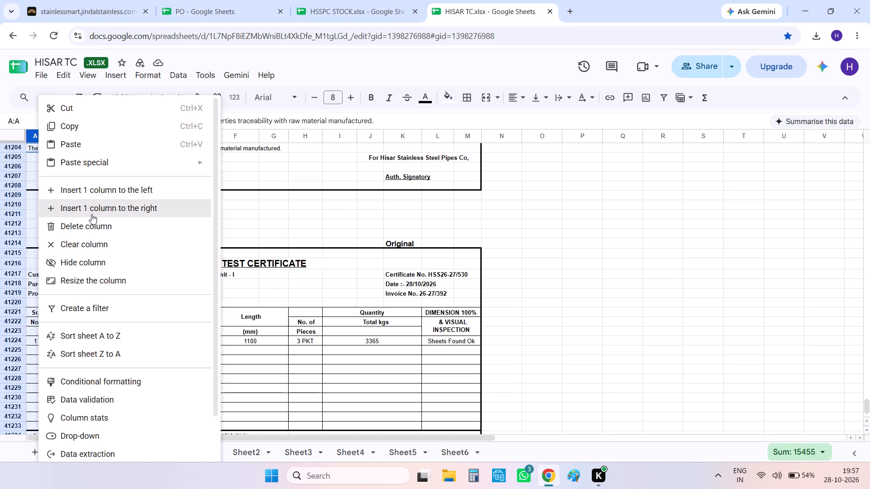
left_click(108, 190)
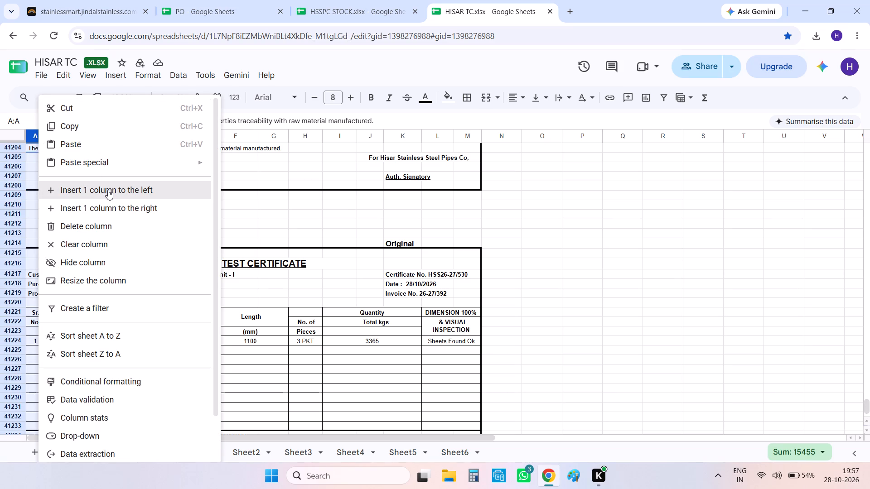
left_click(108, 190)
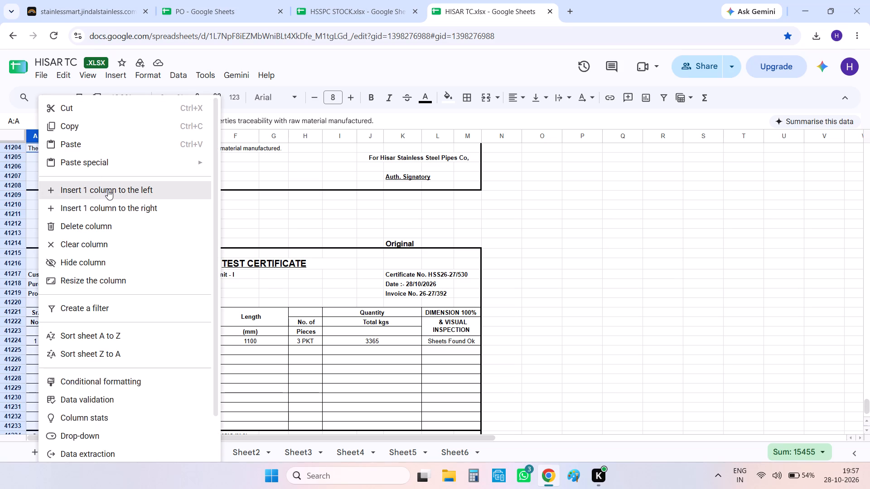
left_click(108, 190)
left_click(113, 197)
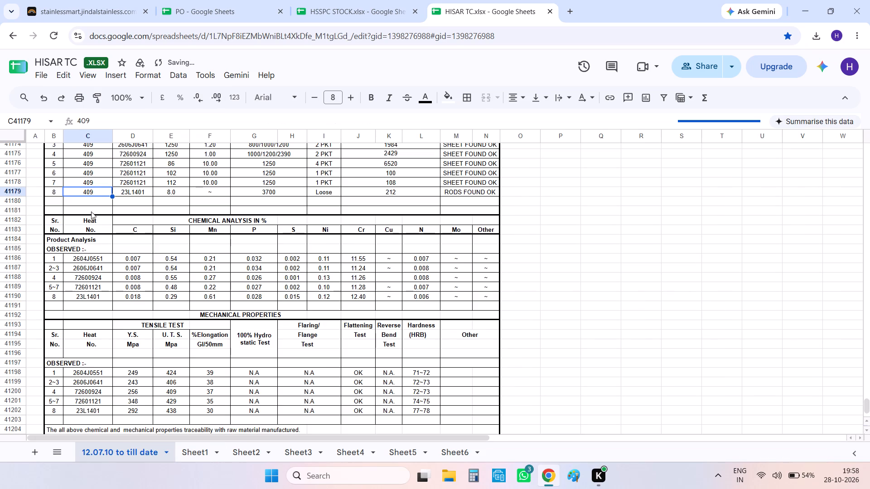
Select the whole HSS26-27/530 certificate block with the blank rows above it, cells B41210:N41260.
left_click(151, 335)
key("Down")
key("Down")
key("Down")
key("Down")
key("Down")
key("Down")
key("Down")
key("Down")
key("Down")
key("Down")
key("Down")
key("Down")
key("Down")
key("Down")
key("Down")
key("Down")
key("Down")
key("Down")
key("Down")
key("Down")
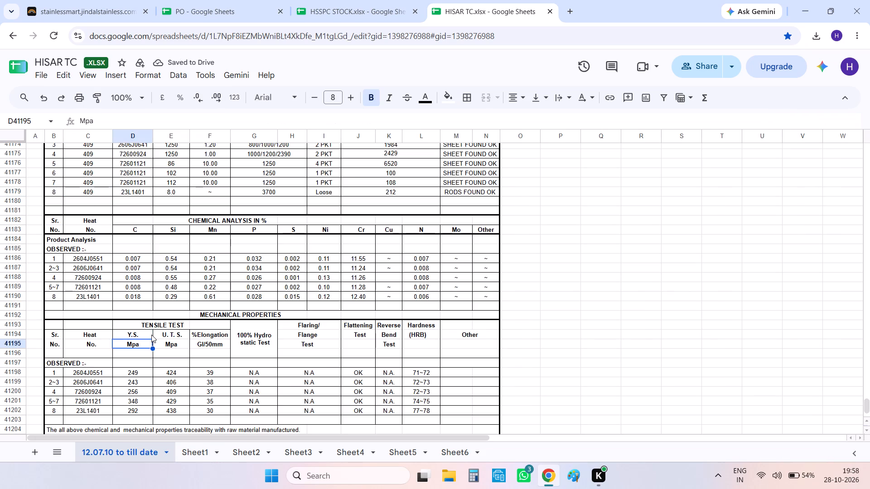
key("Left")
key("Left")
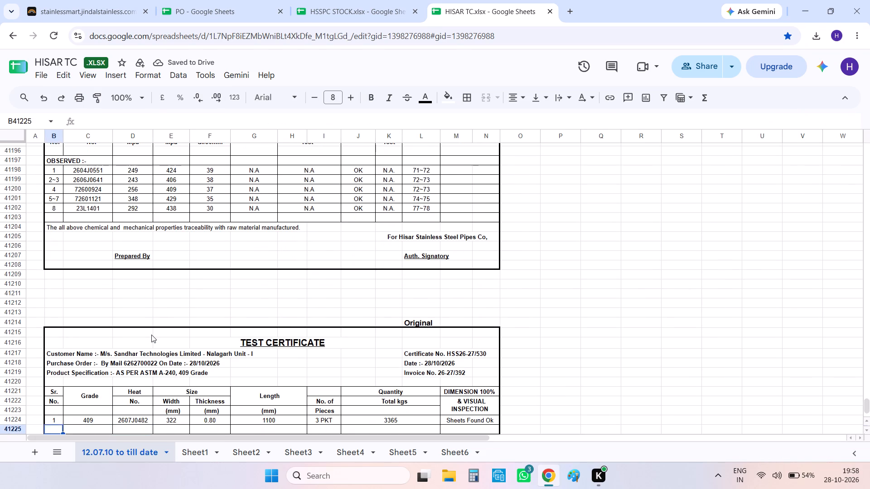
key("Up")
key("Left")
key("Up")
key("Right")
key("Up")
key("Up")
key("Up")
key("Up")
key("Up")
key("Up")
key("Up")
key("Up")
key("Up")
key("Up")
key("Up")
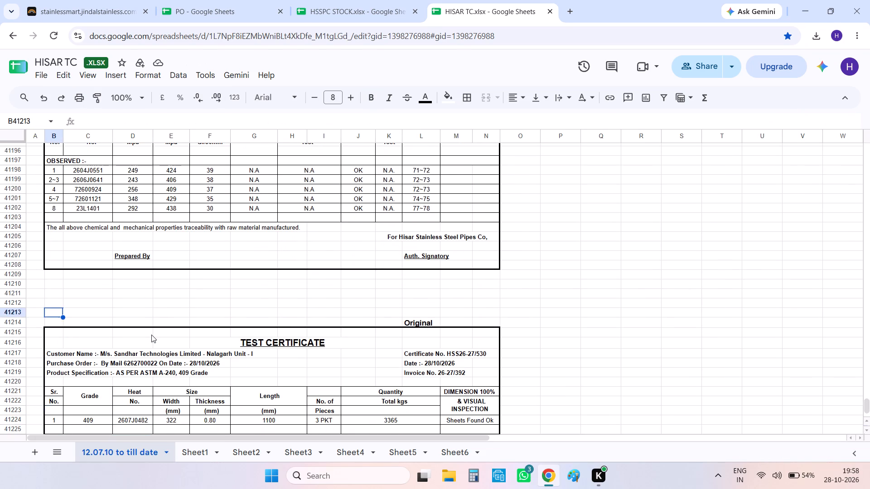
key("Up")
key("Up")
key("shift+Right")
key("shift+Right")
key("shift+Right")
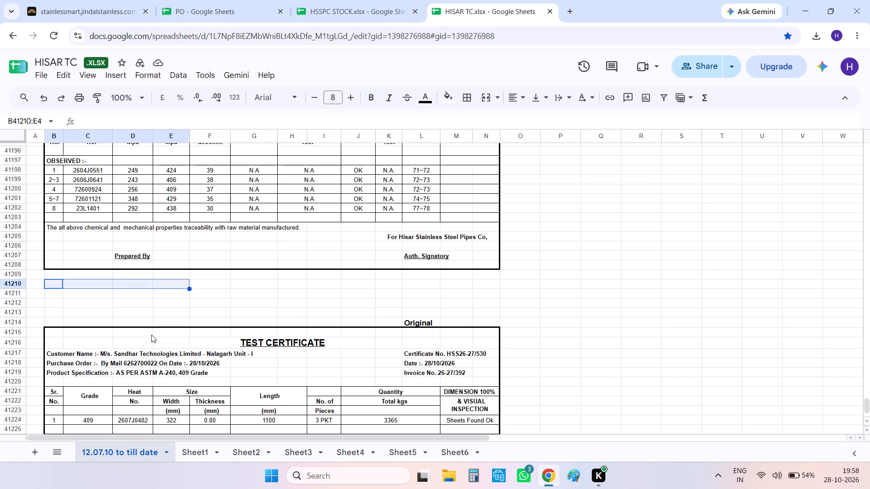
key("shift+Right")
key("shift+Right")
key("shift+Right")
key("shift+Right")
key("shift+Right")
key("shift+Right")
key("shift+Right")
key("shift+Right")
key("shift+Right")
key("shift+Down")
key("shift+Down")
key("shift+Down")
key("shift+Down")
key("shift+Down")
key("shift+Down")
key("shift+Down")
key("shift+Down")
key("shift+Down")
key("shift+Down")
key("shift+Down")
key("shift+Down")
key("shift+Down")
key("shift+Down")
key("shift+Down")
key("shift+Down")
key("shift+Down")
key("shift+Down")
key("shift+Down")
key("shift+Down")
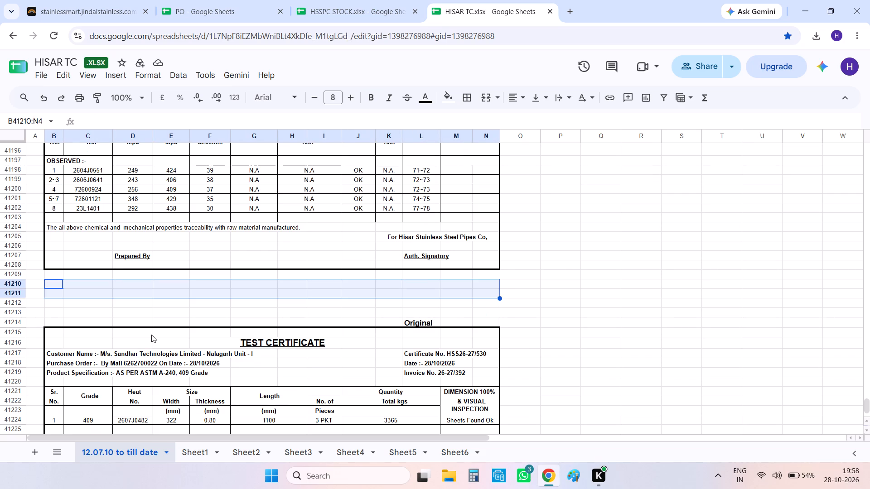
key("shift+Down")
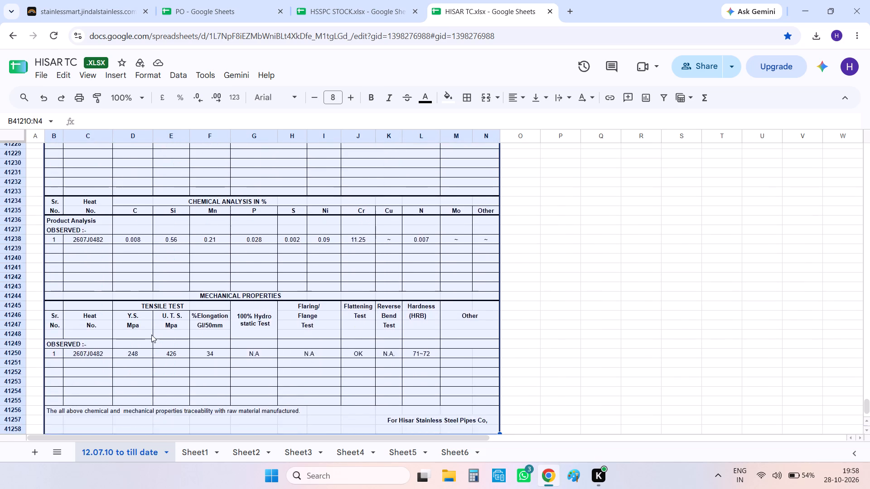
key("shift+Down")
key("shift+Down")
key("shift+Down")
key("shift+Down")
key("shift+Up")
key("shift+Up")
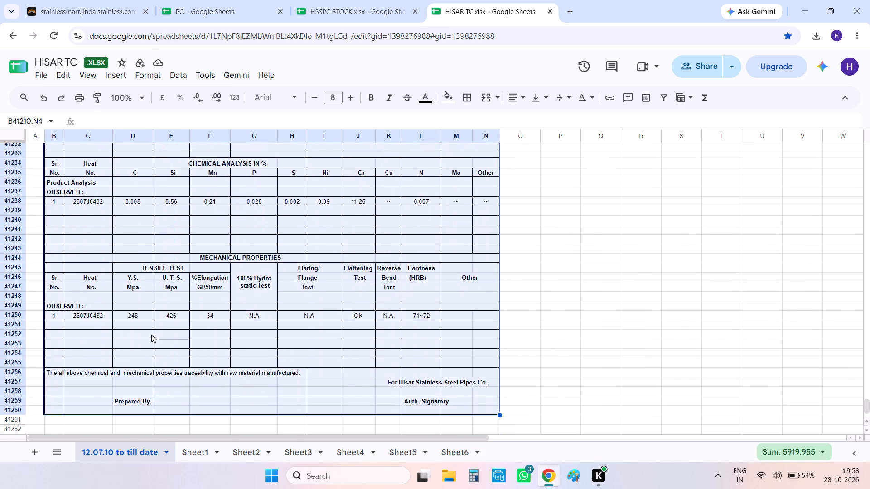
key("shift+p")
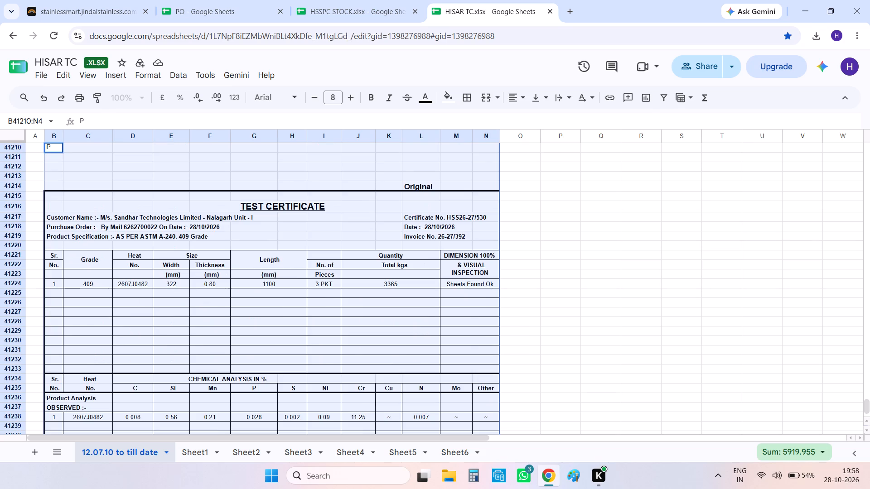
key("BackSpace")
Open the print settings, limit the printout to the selected cells B41210:N41260 and check the page preview down to the signature block.
key("ctrl+p")
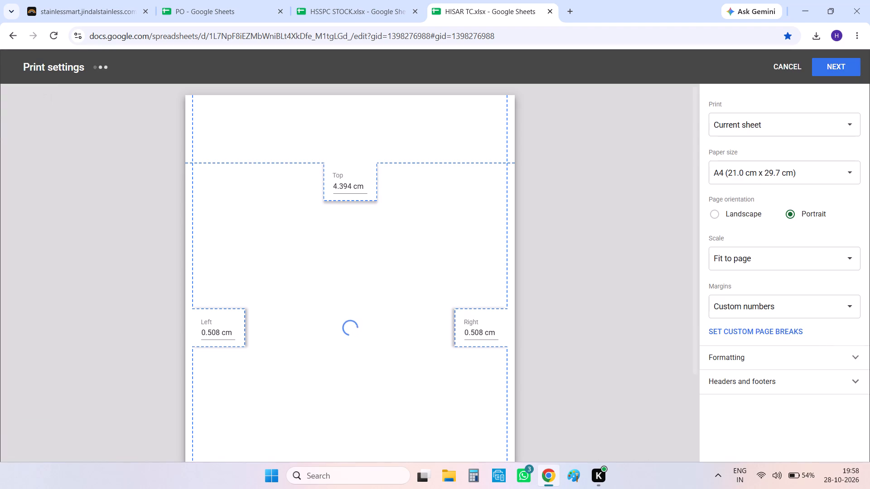
left_click(757, 133)
left_click(760, 161)
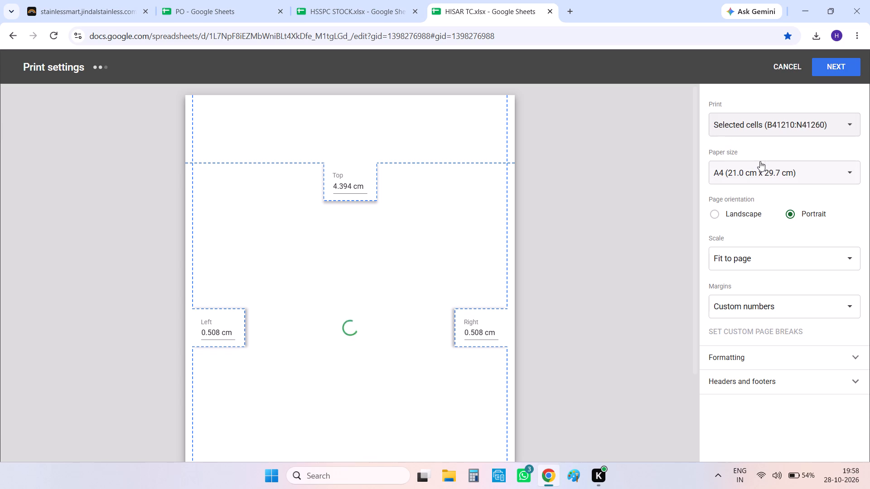
left_click(794, 301)
left_click(853, 303)
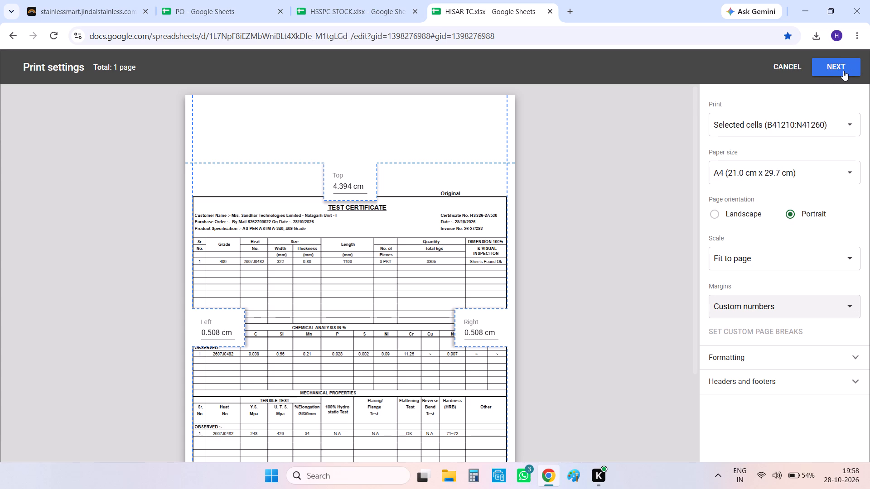
key("Right")
key("Right")
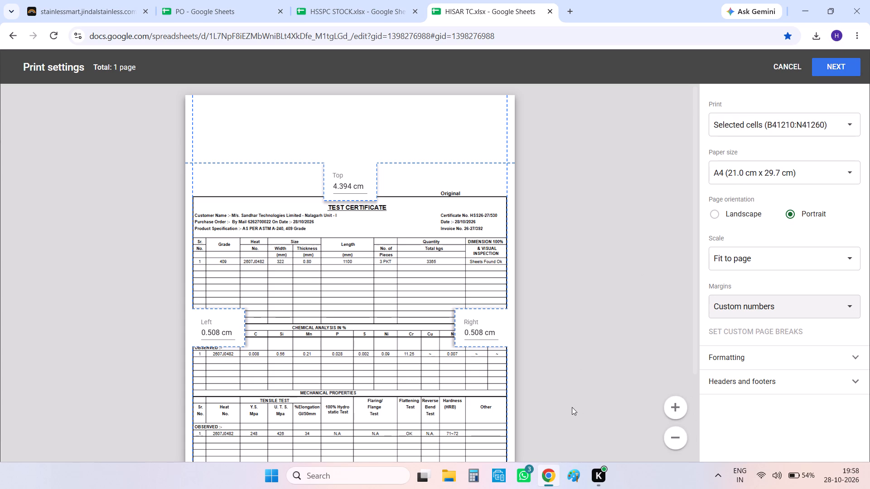
left_click(694, 422)
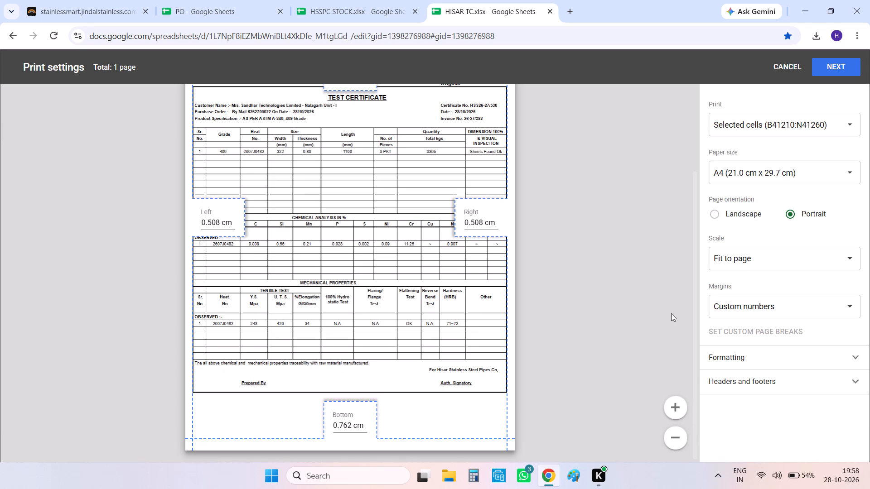
Print the certificate on the HP LaserJet Tank MFP printer, and clear the block selection in the sheet.
left_click(838, 67)
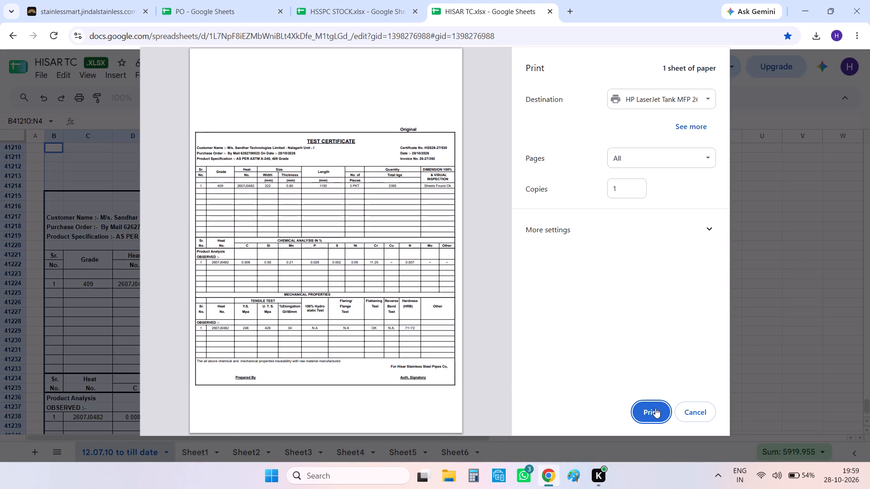
left_click(655, 408)
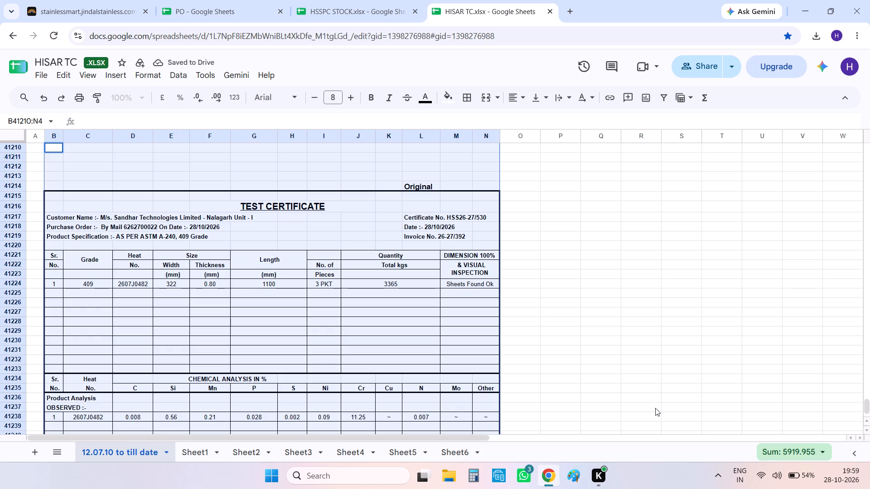
key("Escape")
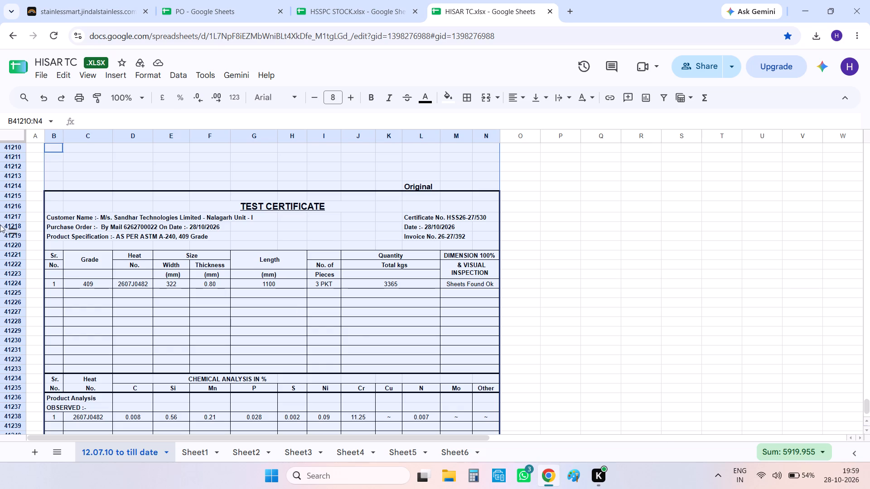
left_click(48, 204)
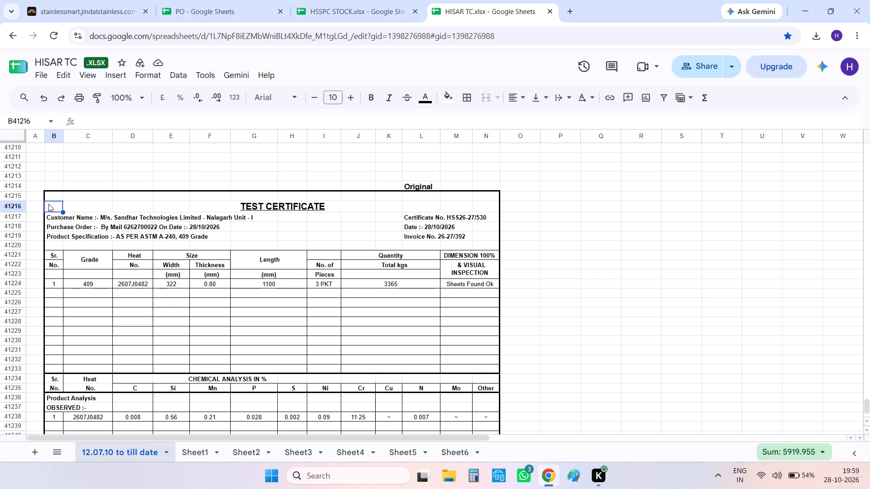